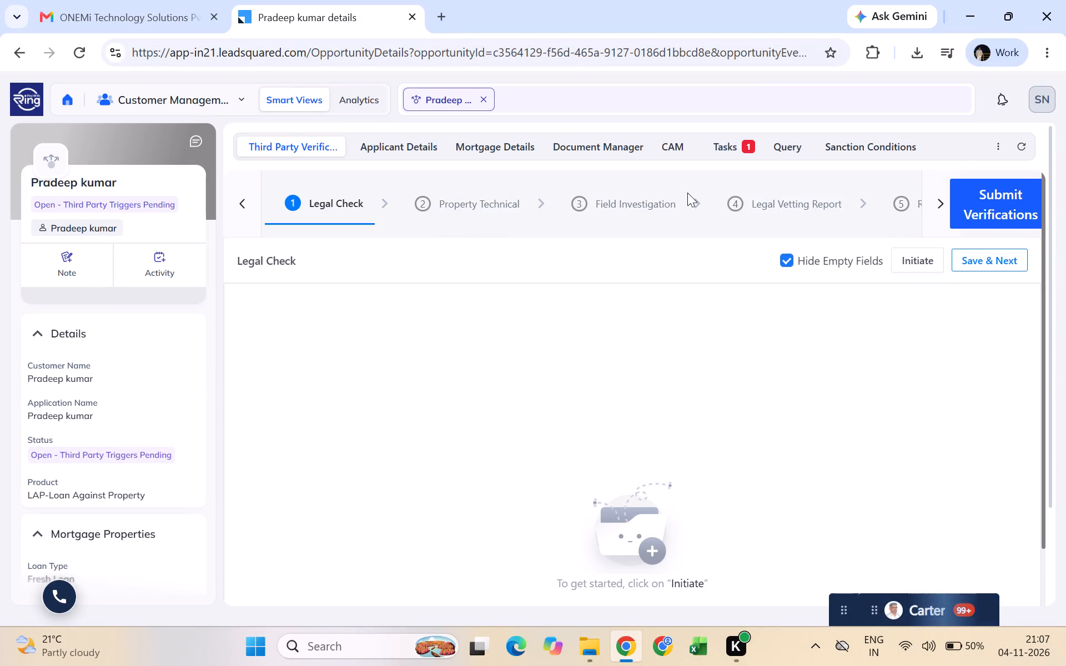
# Initiate a Legal Check under the third-party verifications and select the primary applicant.
pyautogui.click(459, 221)
pyautogui.click(342, 200)
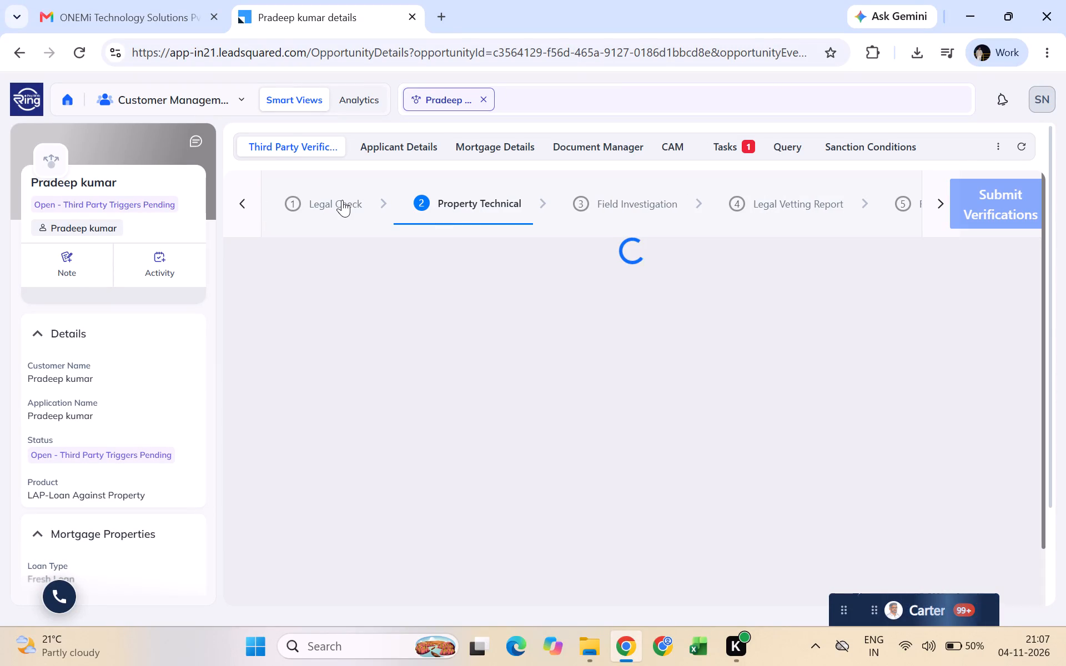
pyautogui.click(921, 255)
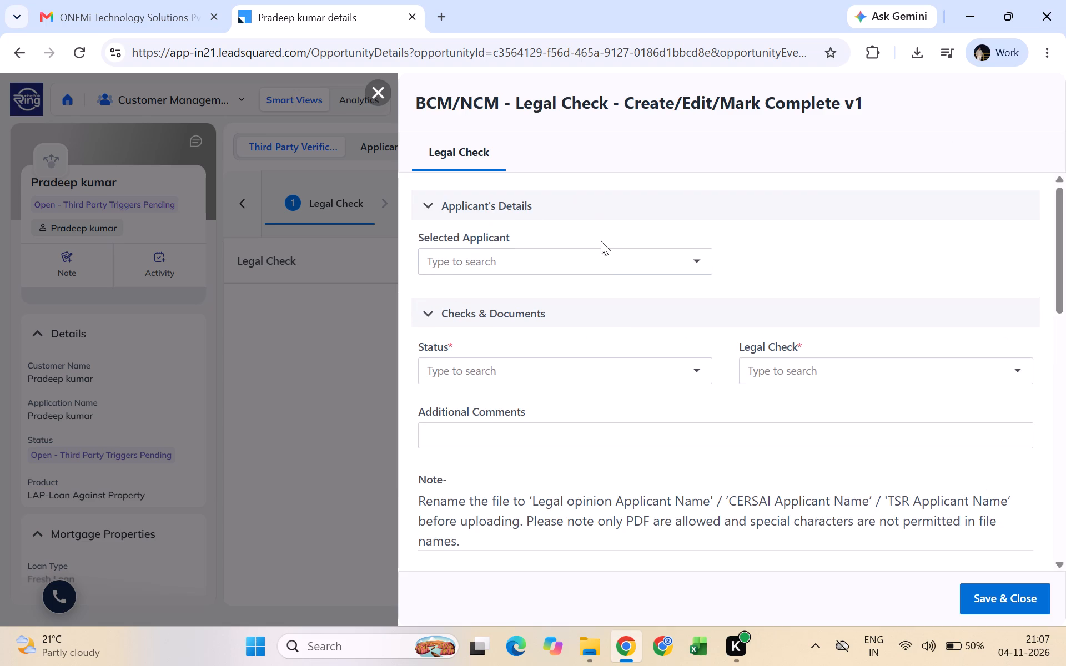
pyautogui.click(610, 253)
pyautogui.click(568, 292)
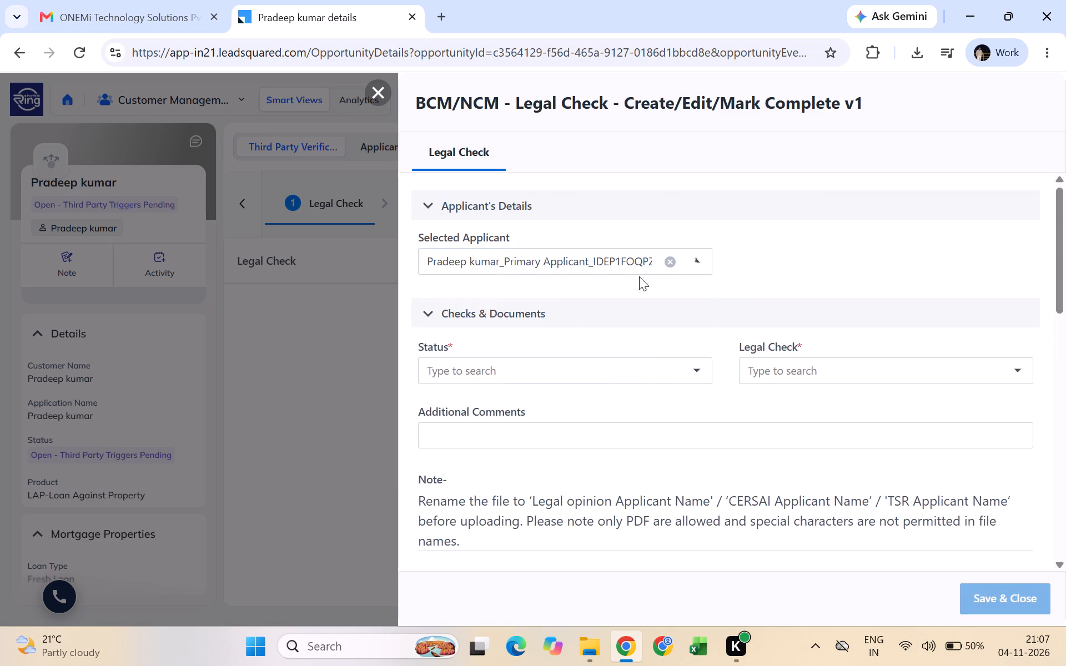
# Set the Status to Completed and the Legal Check type to CERSAI & Legal Opinion.
pyautogui.scroll(-1, 584, 371)
pyautogui.click(540, 345)
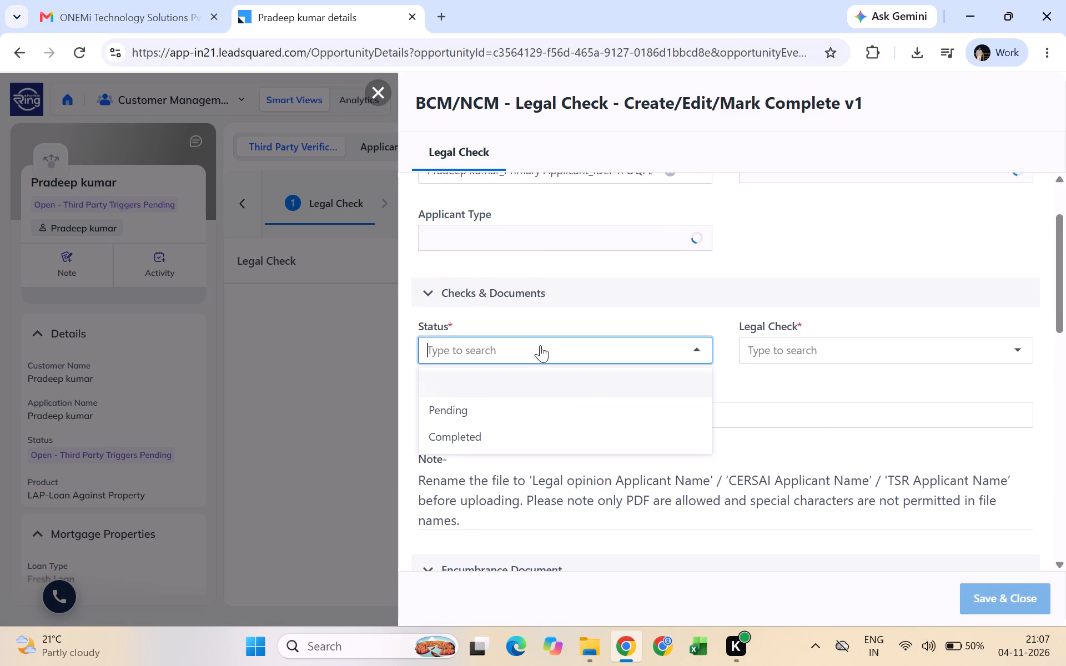
pyautogui.click(482, 434)
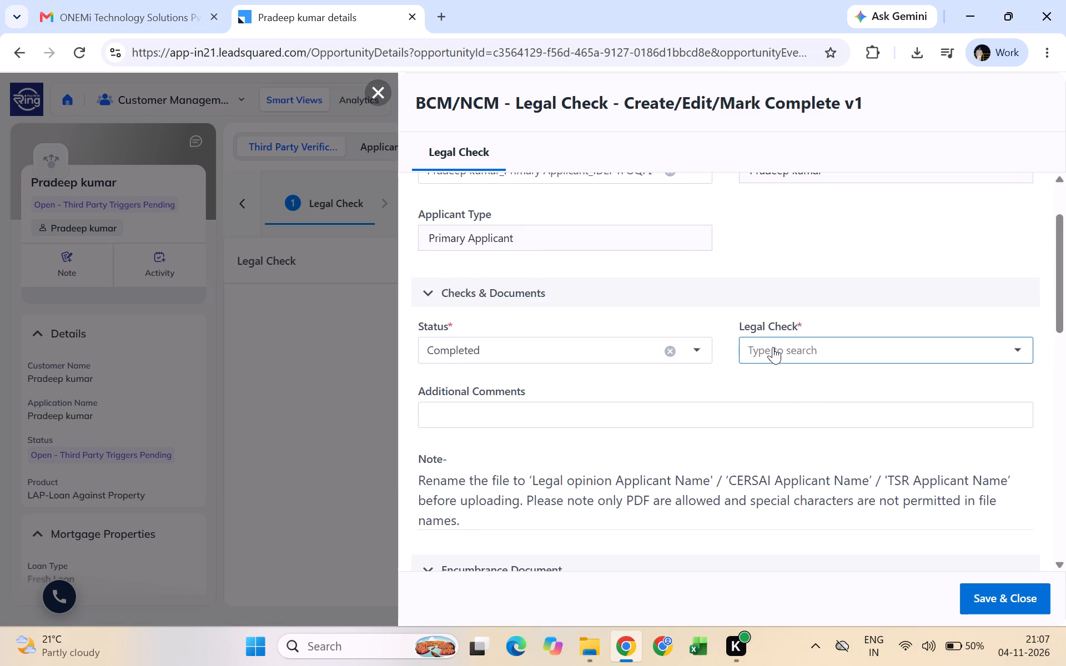
pyautogui.click(773, 347)
pyautogui.click(819, 511)
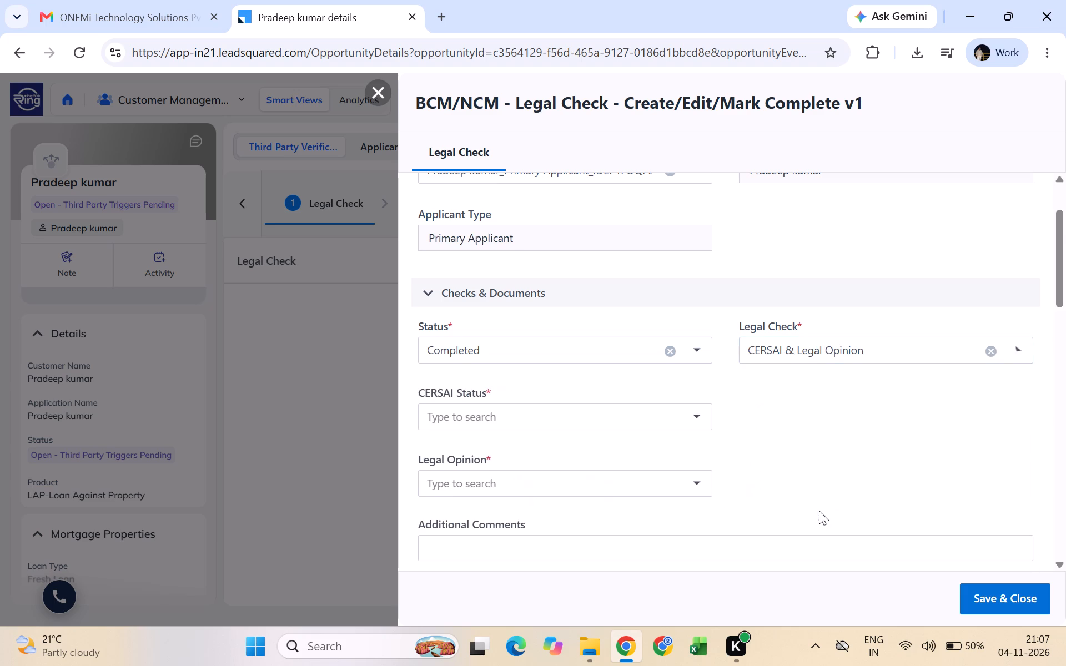
# Set both CERSAI Status and Legal Opinion to Positive, and enter "Positive" in Additional Comments.
pyautogui.scroll(-1, 760, 387)
pyautogui.moveTo(675, 337); pyautogui.dragTo(681, 358)
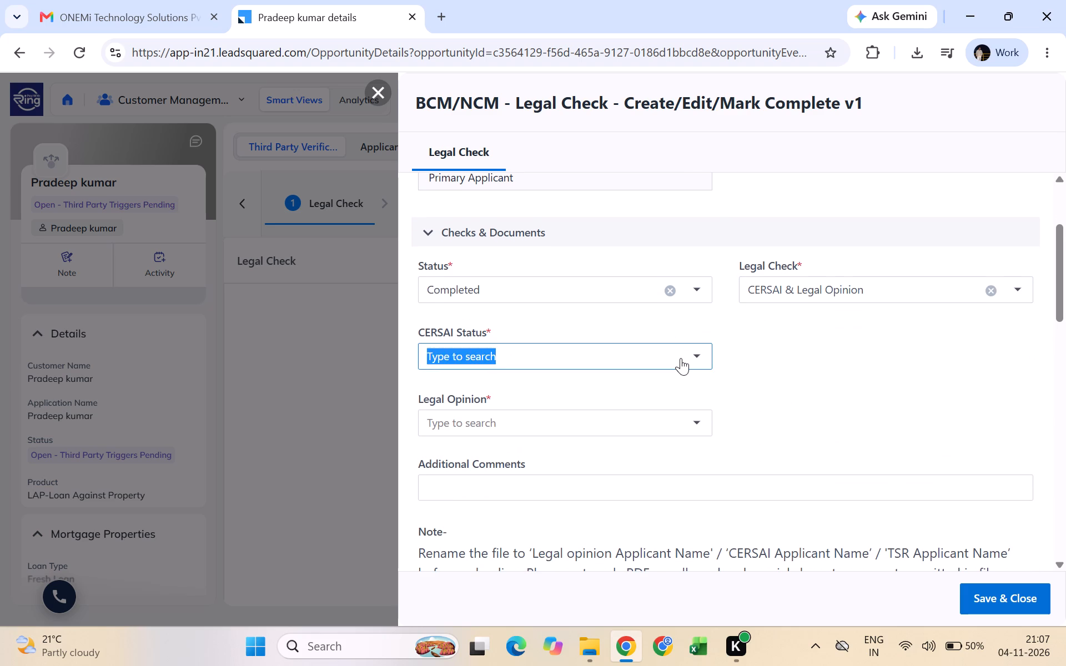
pyautogui.click(681, 358)
pyautogui.click(477, 415)
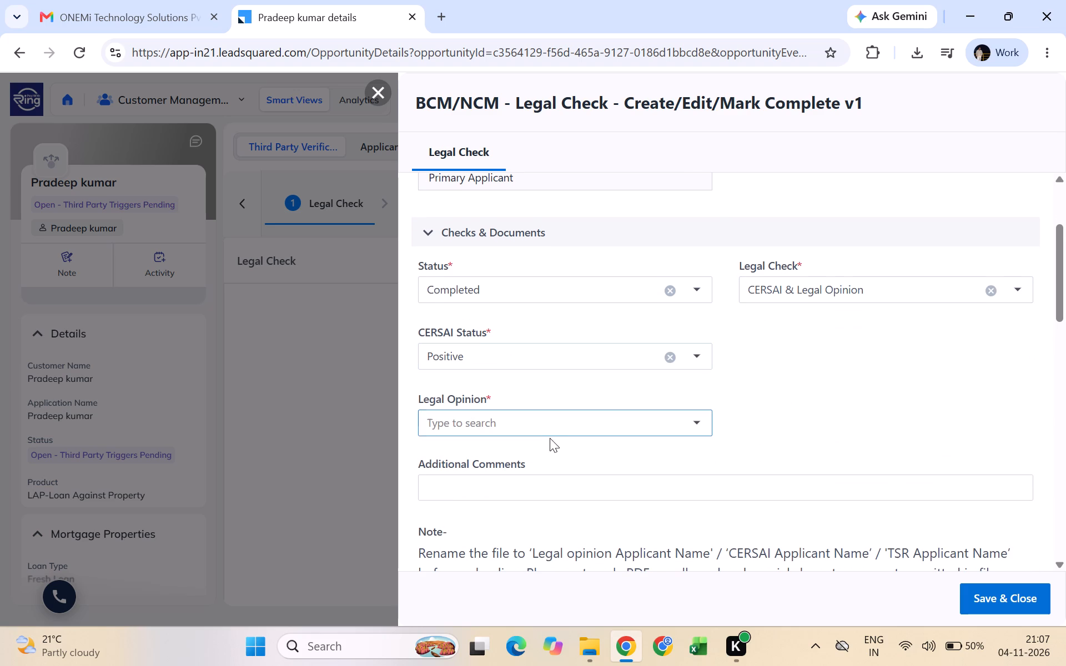
pyautogui.moveTo(570, 421); pyautogui.dragTo(529, 479)
pyautogui.click(529, 479)
pyautogui.scroll(-1, 657, 454)
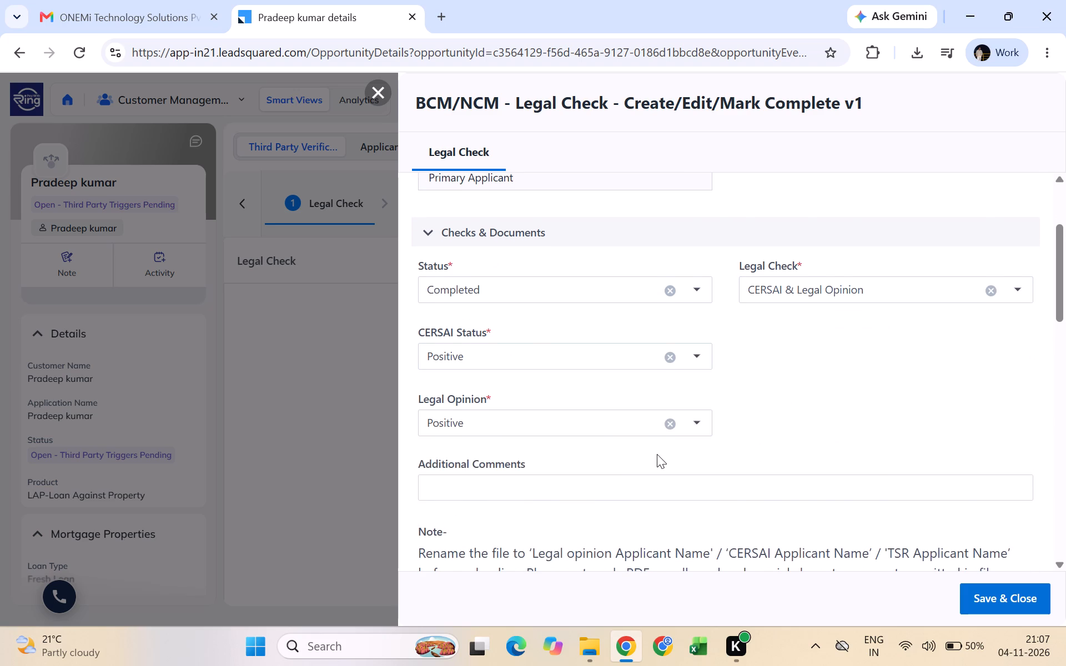
pyautogui.scroll(-1, 657, 454)
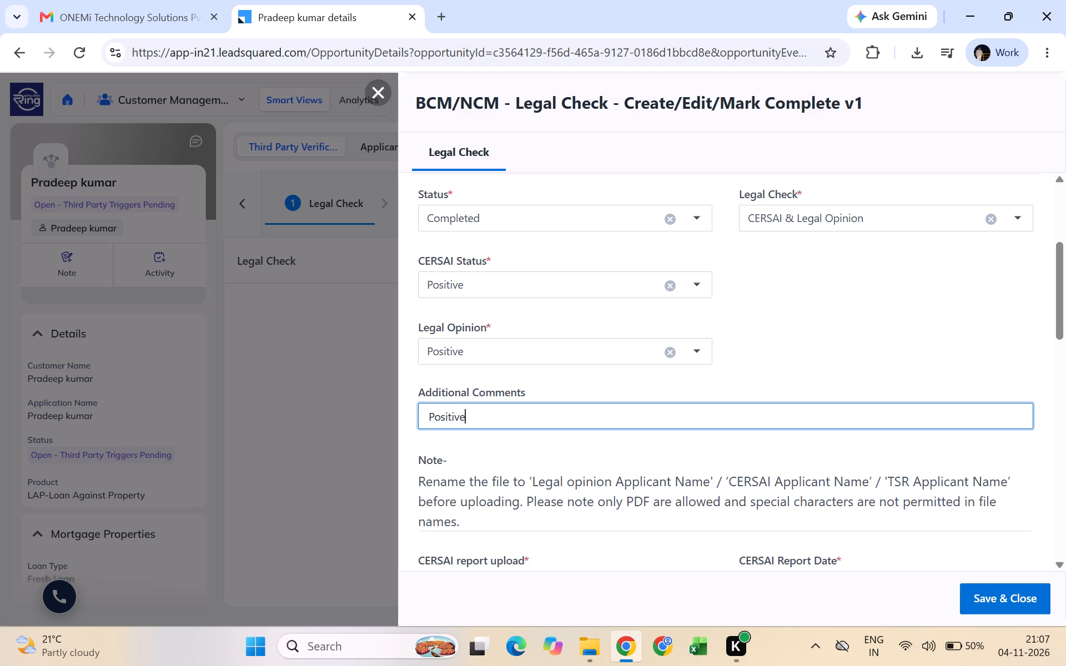
# Upload the "CERSAI & DPSR" PDF from the Dockett folder as the CERSAI report.
pyautogui.scroll(-3, 623, 472)
pyautogui.click(561, 360)
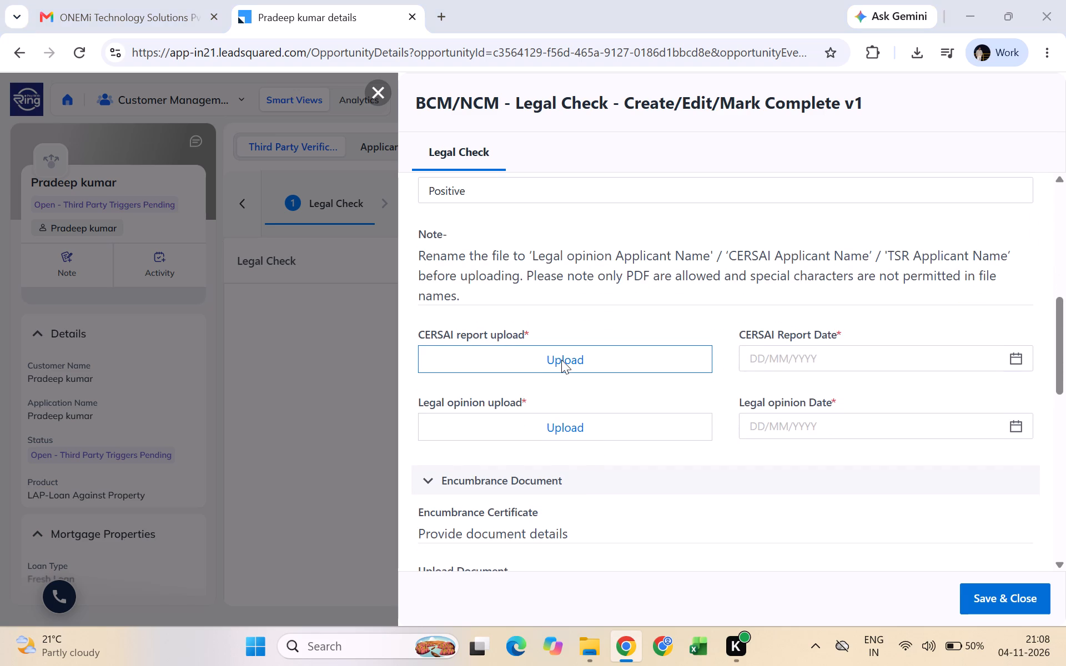
pyautogui.click(253, 132)
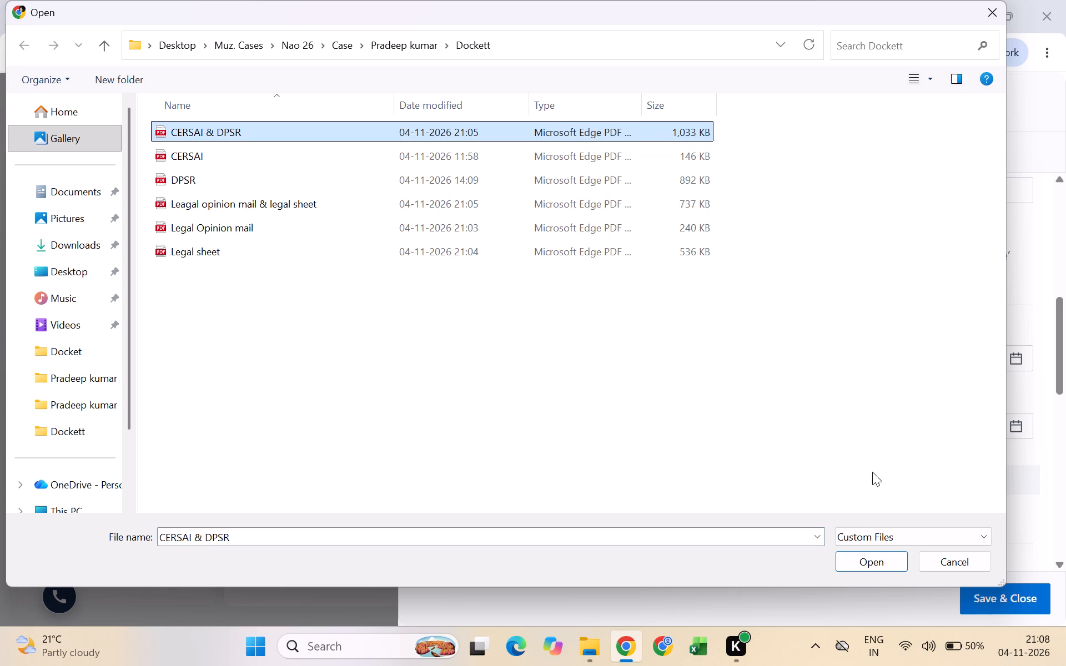
pyautogui.click(866, 561)
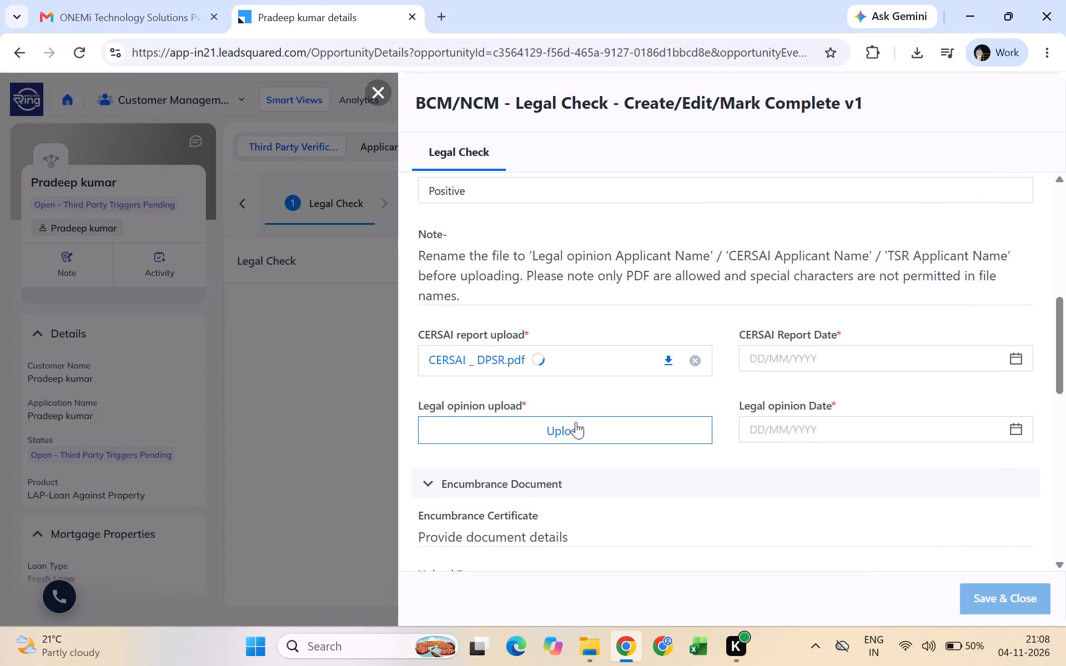
# Upload the "Leagal opinion mail & legal sheet" PDF as the legal opinion.
pyautogui.click(576, 422)
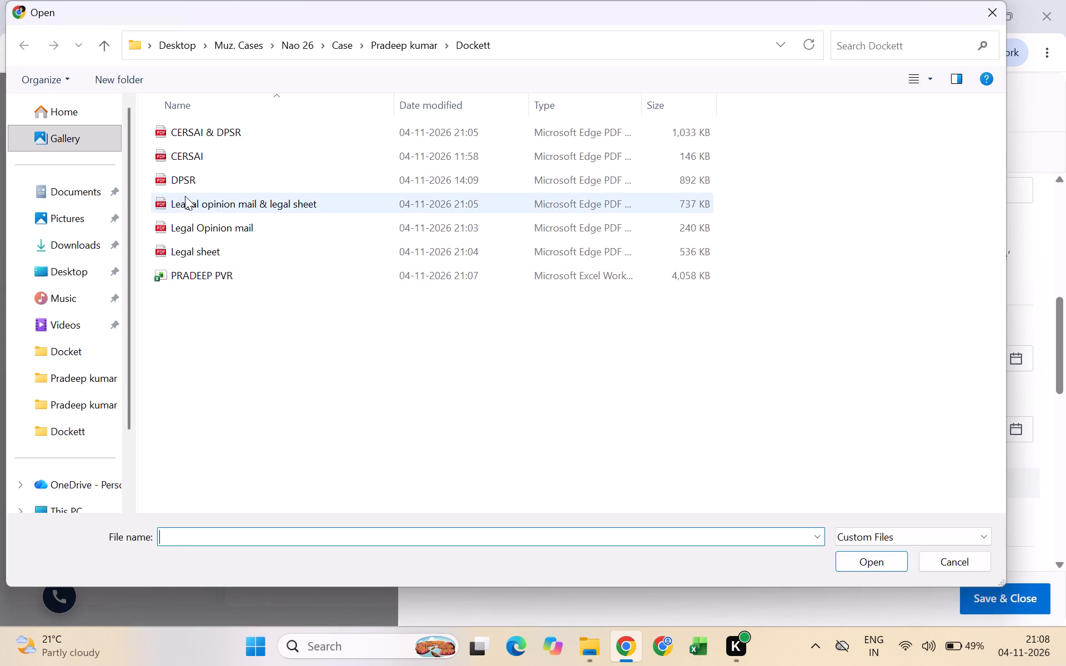
pyautogui.click(263, 203)
pyautogui.click(872, 557)
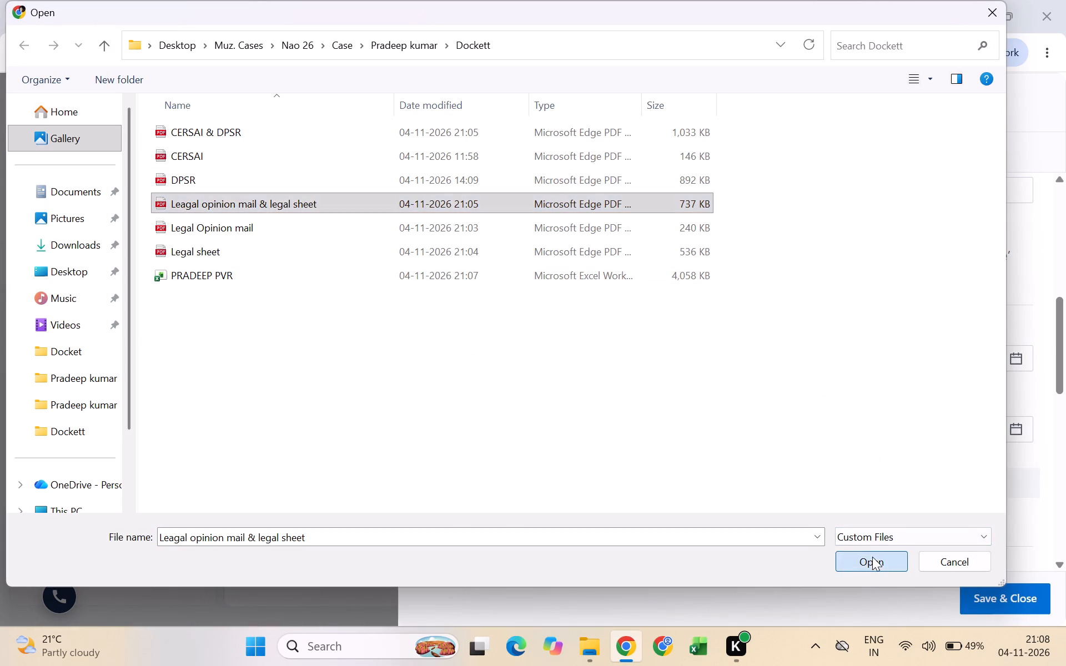
# Check the date in the uploaded CERSAI report and set the CERSAI Report Date to 03/11/2026.
pyautogui.click(504, 356)
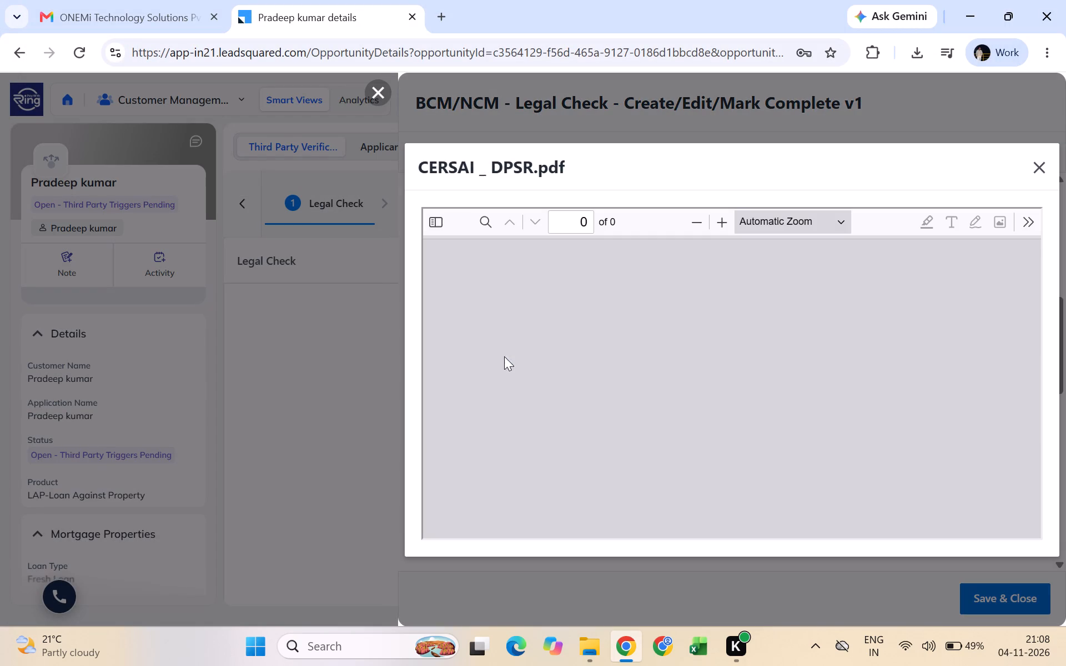
pyautogui.scroll(-1, 764, 374)
pyautogui.scroll(1, 764, 374)
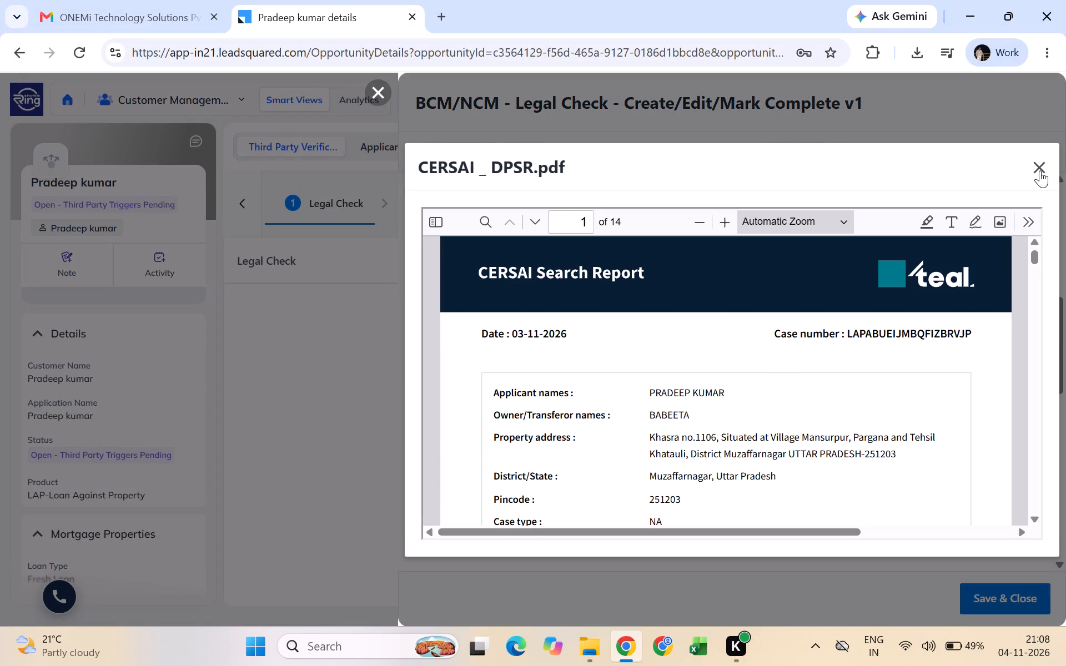
pyautogui.click(1040, 170)
pyautogui.click(756, 357)
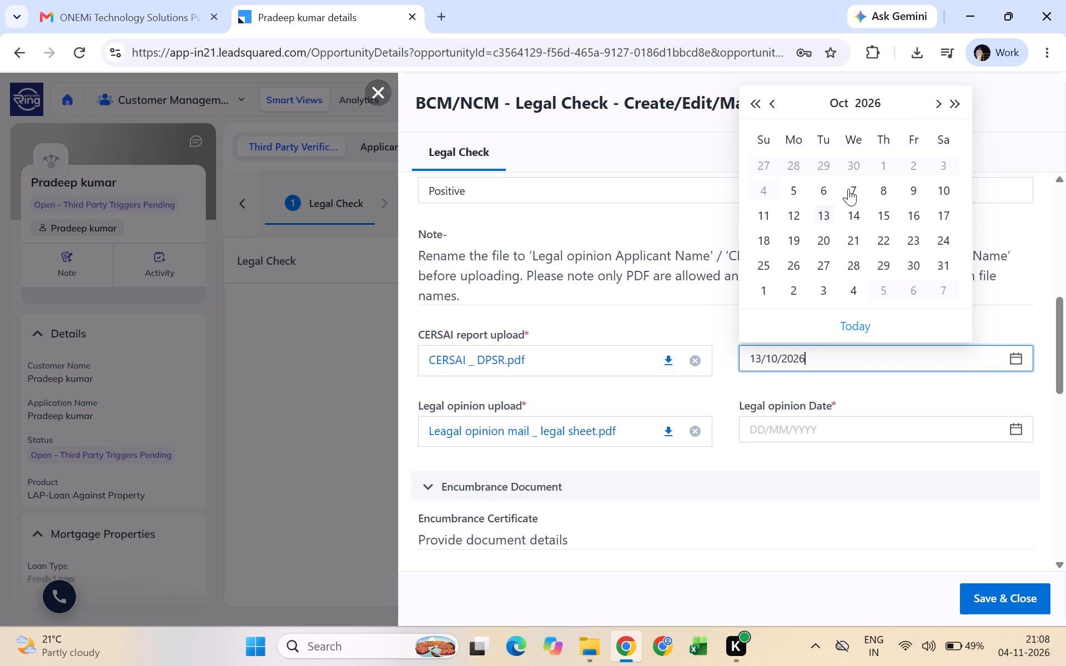
pyautogui.click(938, 105)
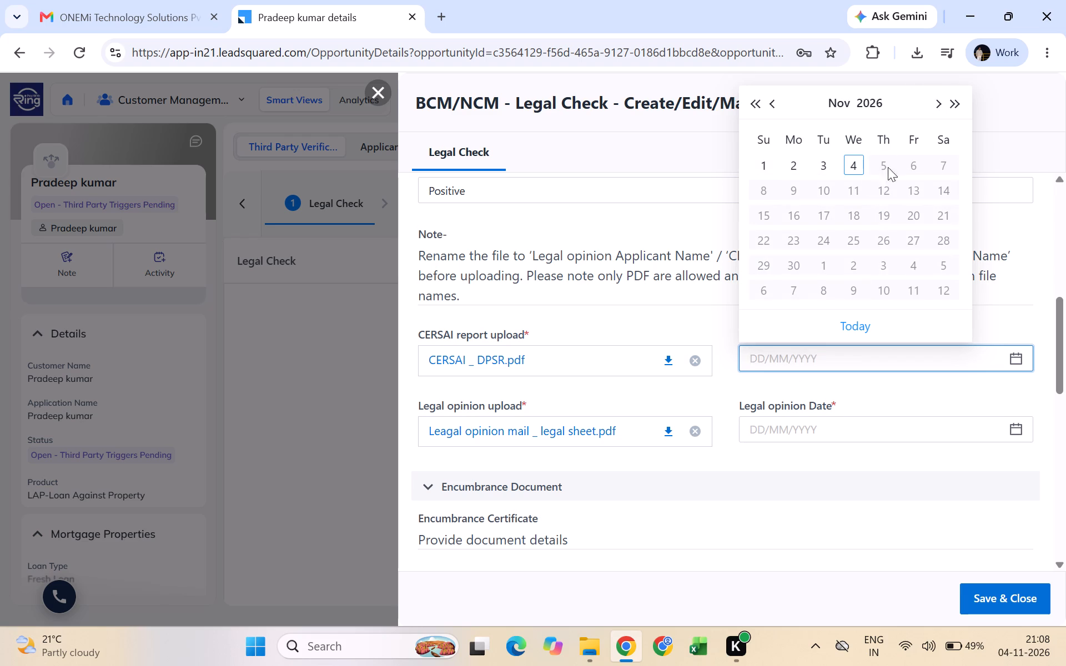
pyautogui.click(829, 161)
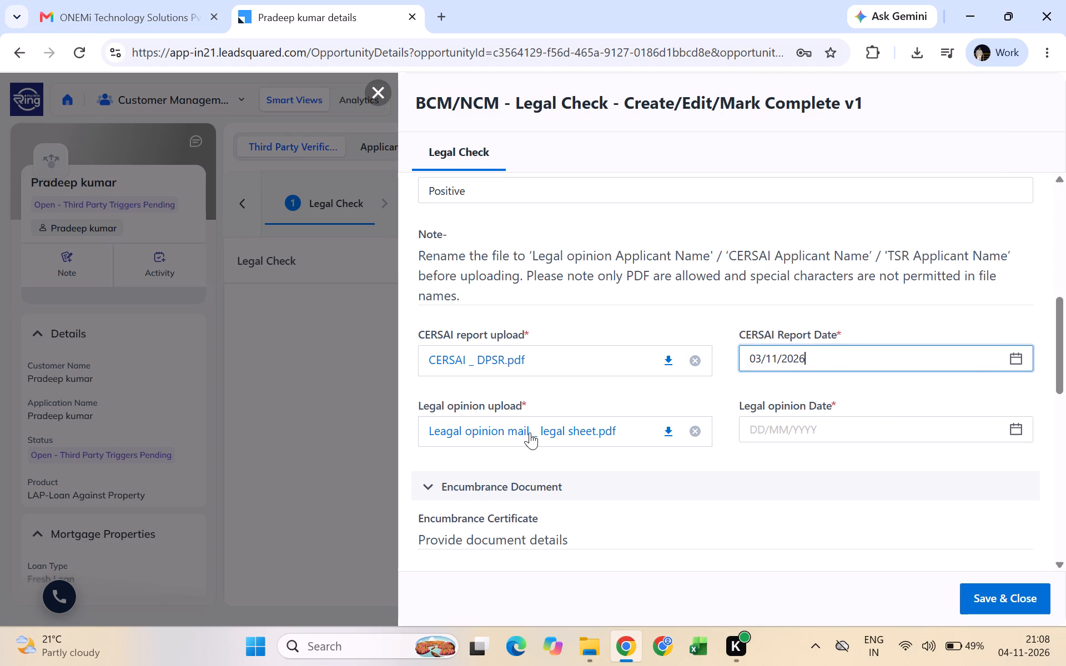
# Check the date in the uploaded legal opinion file and set the Legal opinion Date to 04/11/2026.
pyautogui.click(530, 432)
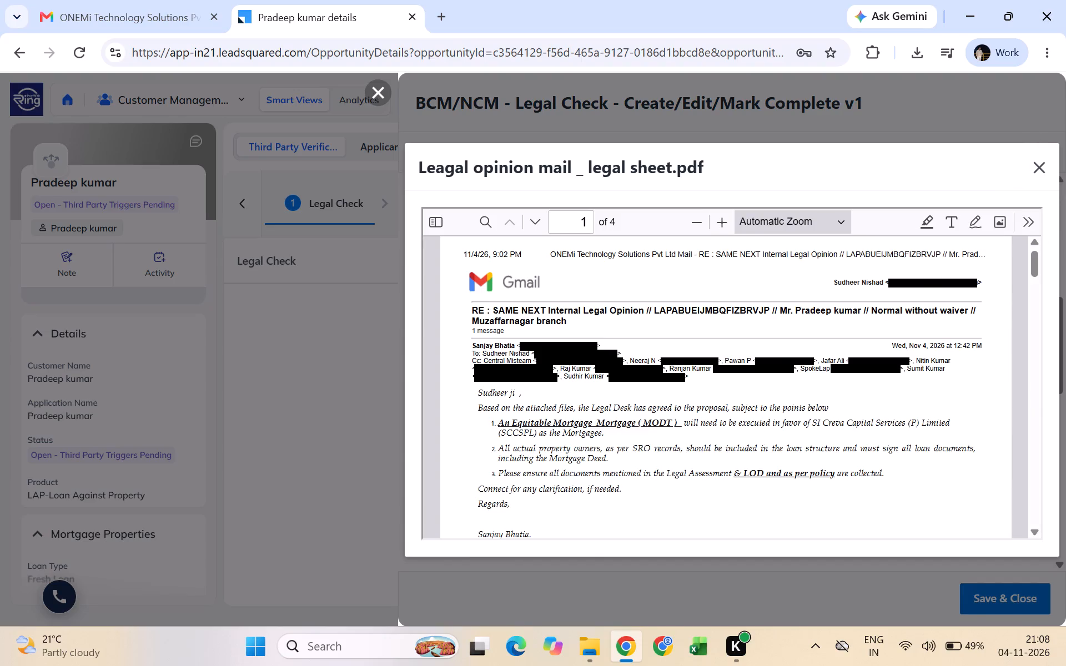
pyautogui.click(1040, 155)
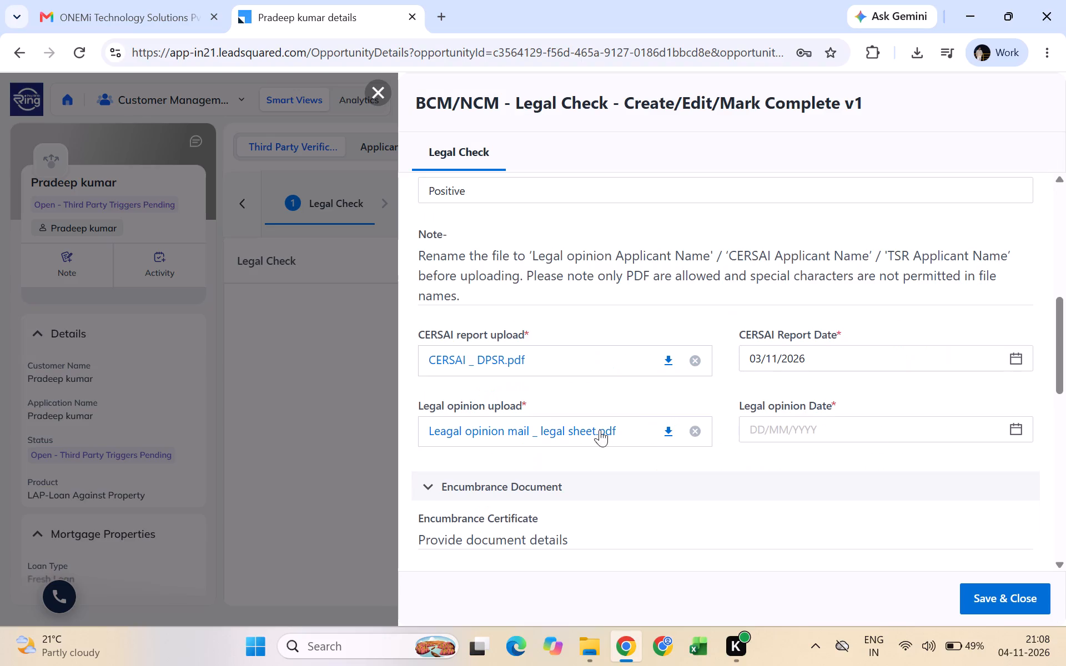
pyautogui.click(756, 437)
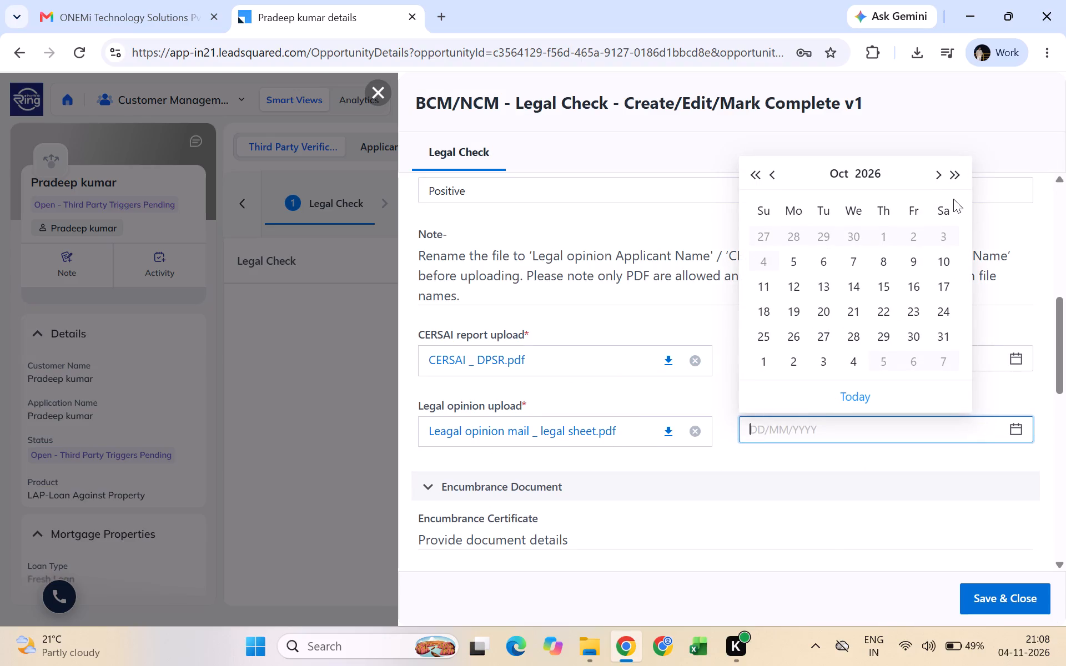
pyautogui.click(940, 172)
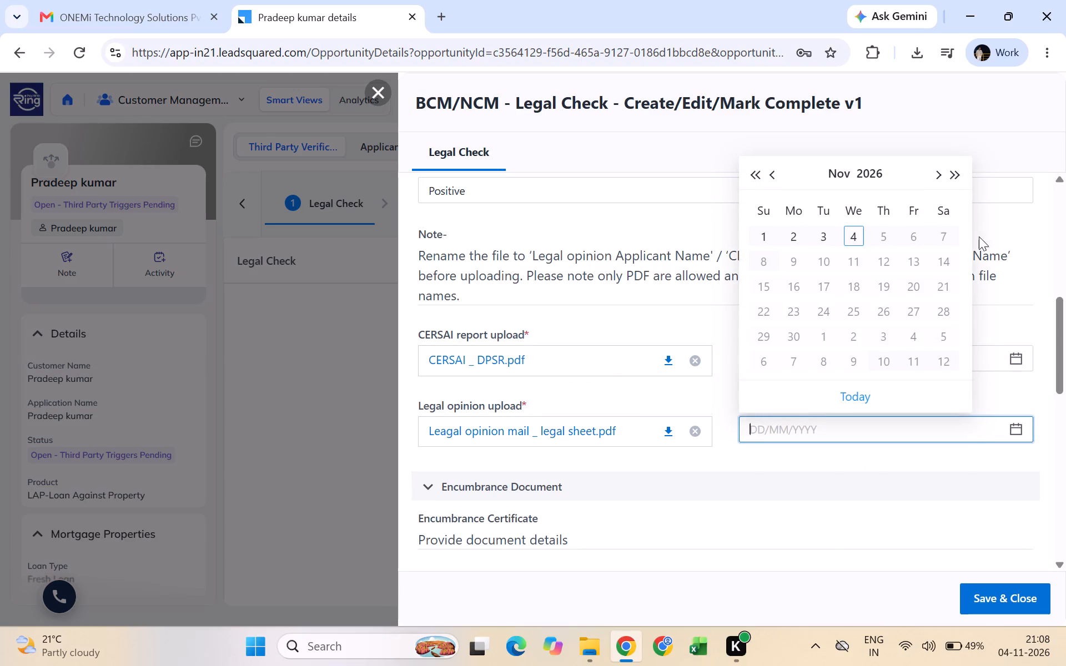
pyautogui.click(854, 232)
# Upload the CERSAI, DPSR, Legal Opinion mail and Legal sheet PDFs together under Encumbrance Certificate.
pyautogui.scroll(-1, 837, 465)
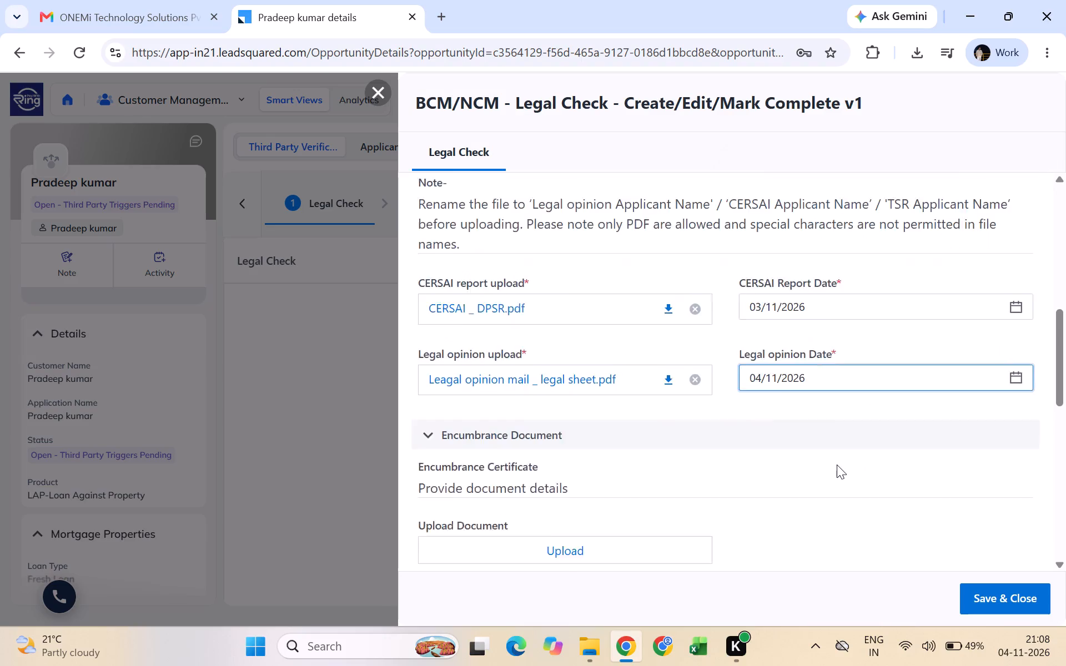
pyautogui.scroll(-2, 837, 465)
pyautogui.scroll(-1, 593, 444)
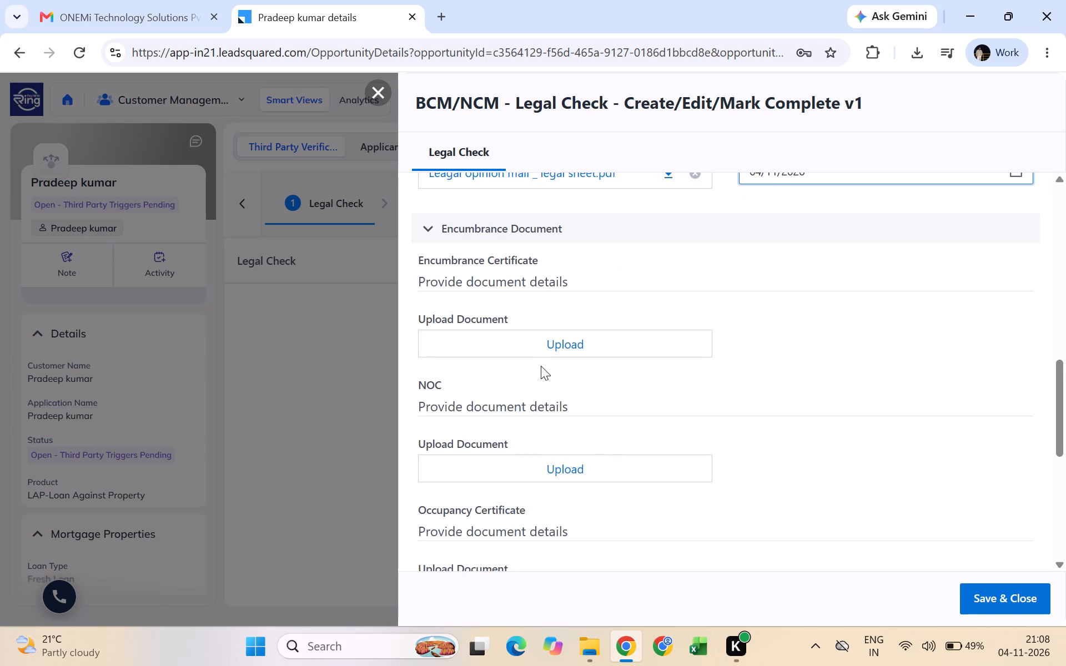
pyautogui.click(574, 344)
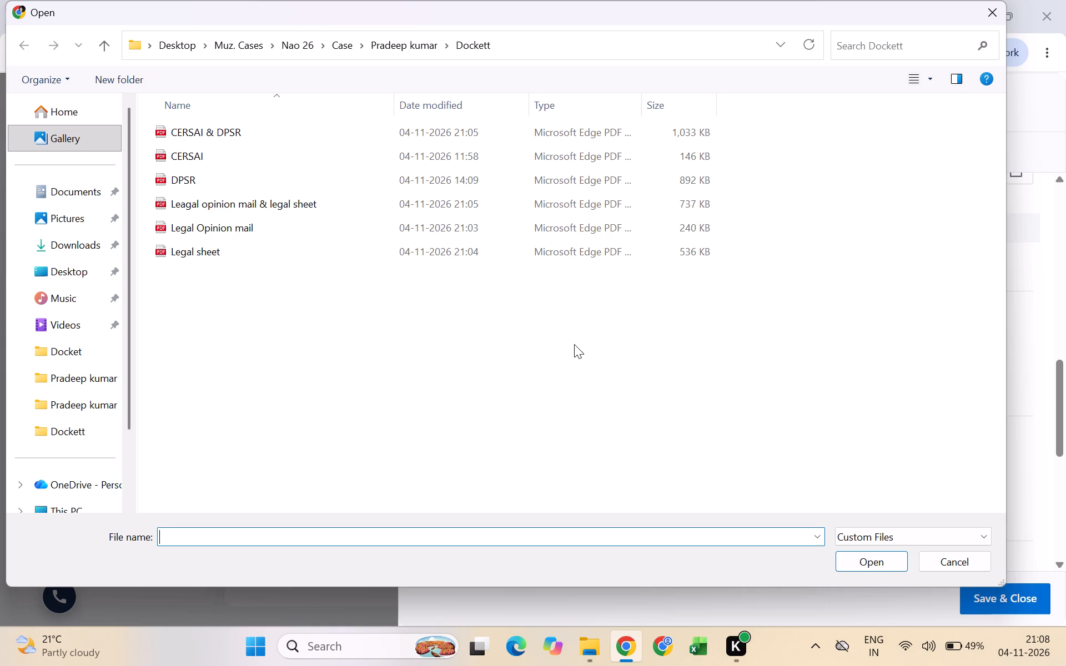
pyautogui.keyDown('ctrl'); pyautogui.click(225, 153); pyautogui.keyUp('ctrl')
pyautogui.keyDown('ctrl'); pyautogui.click(217, 179); pyautogui.keyUp('ctrl')
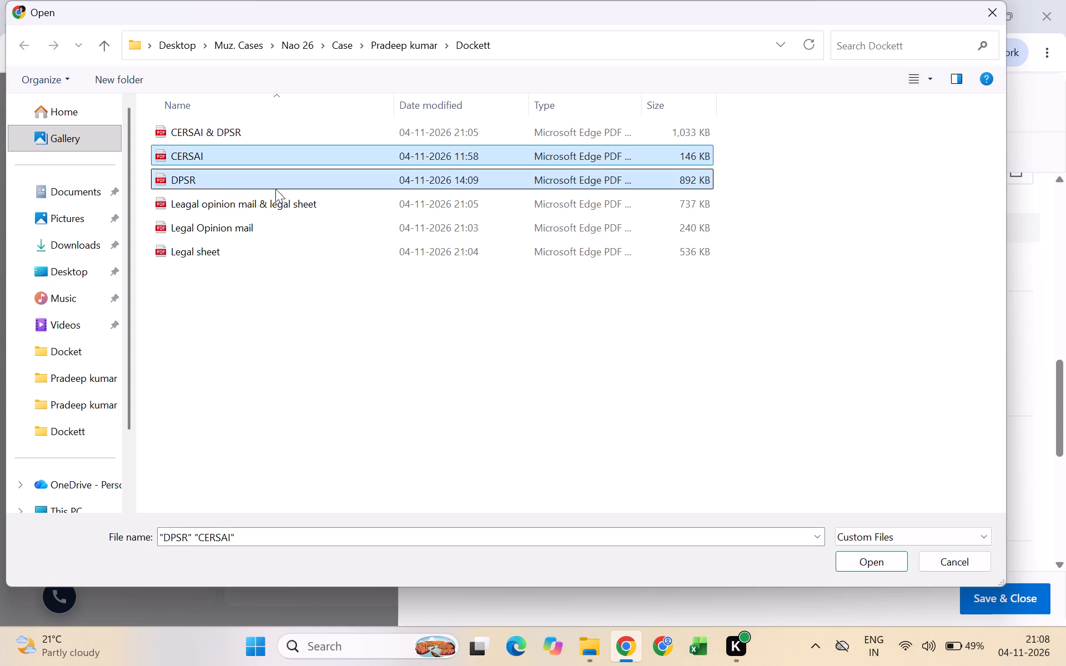
pyautogui.keyDown('ctrl'); pyautogui.click(261, 236); pyautogui.keyUp('ctrl')
pyautogui.keyDown('ctrl'); pyautogui.click(240, 254); pyautogui.keyUp('ctrl')
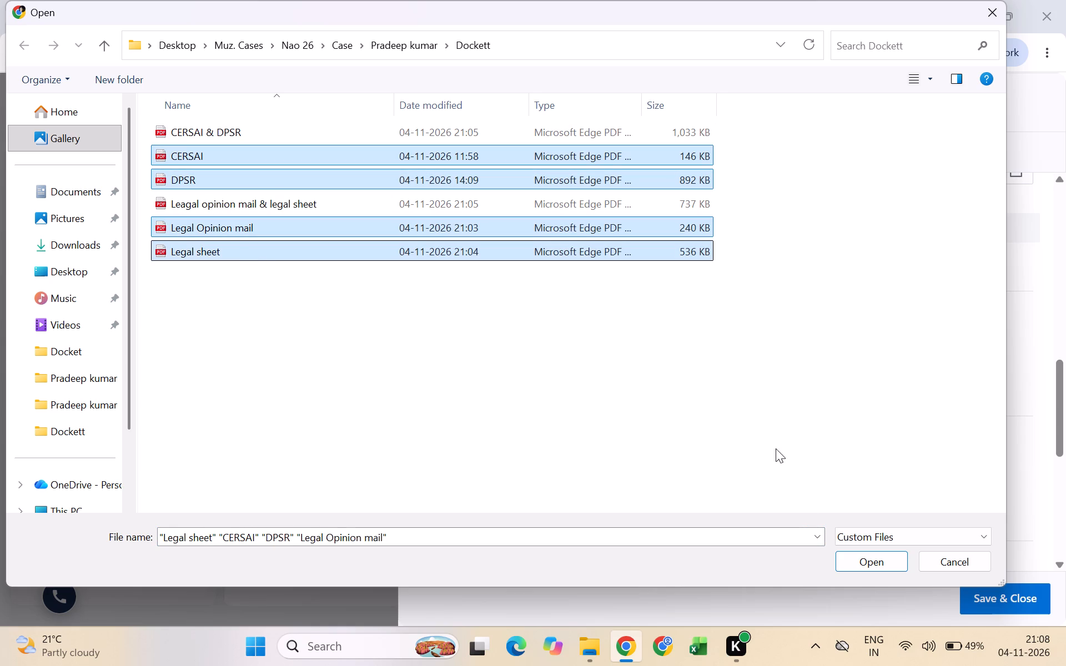
pyautogui.click(851, 558)
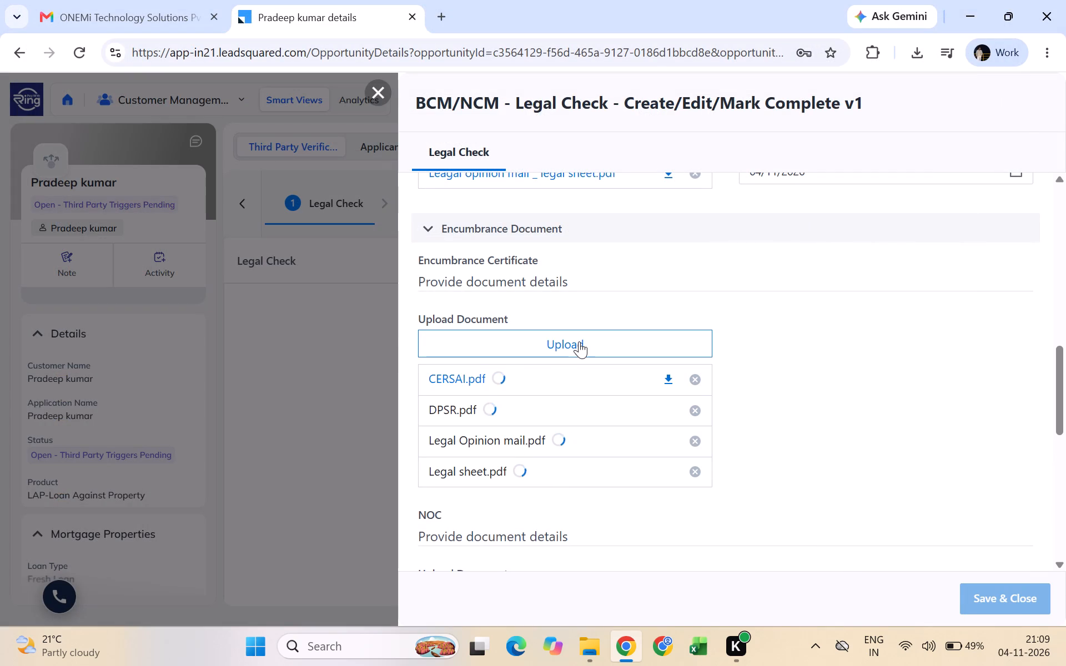
# Add "Prop Doc New 1- Registered Gift deed" from the Loan Application folder to the Encumbrance Certificate uploads.
pyautogui.click(579, 341)
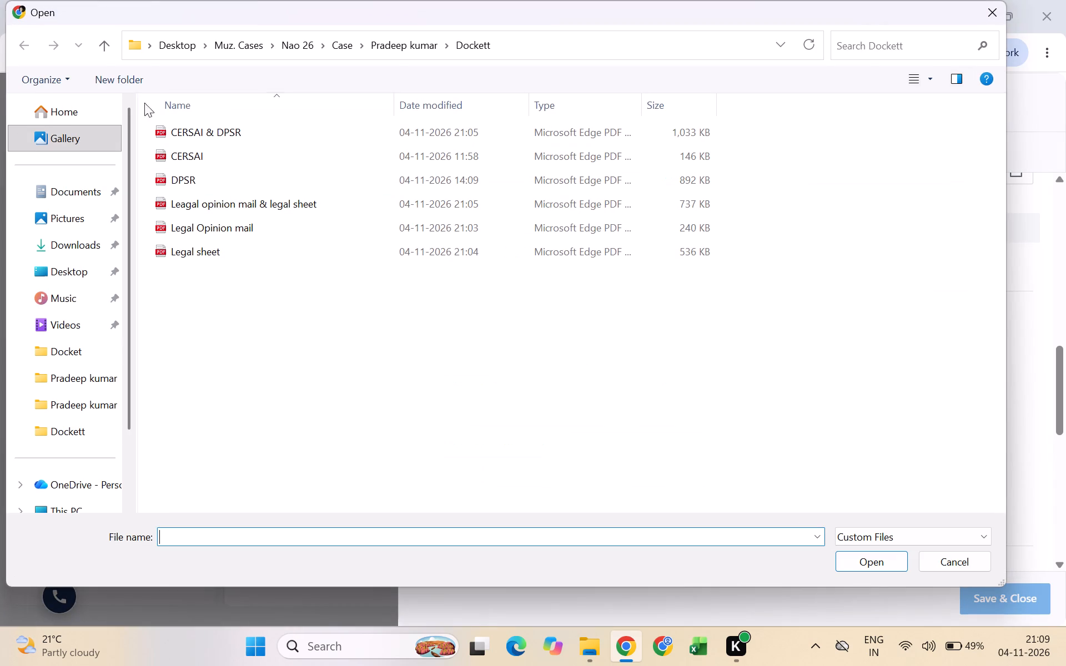
pyautogui.click(105, 41)
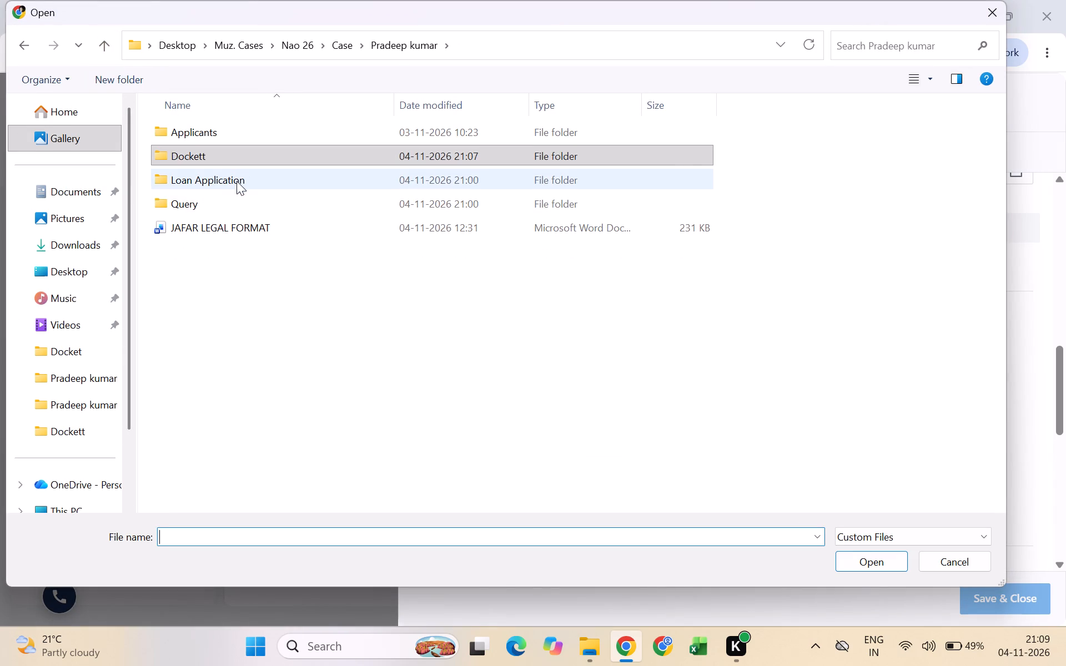
pyautogui.doubleClick(237, 181)
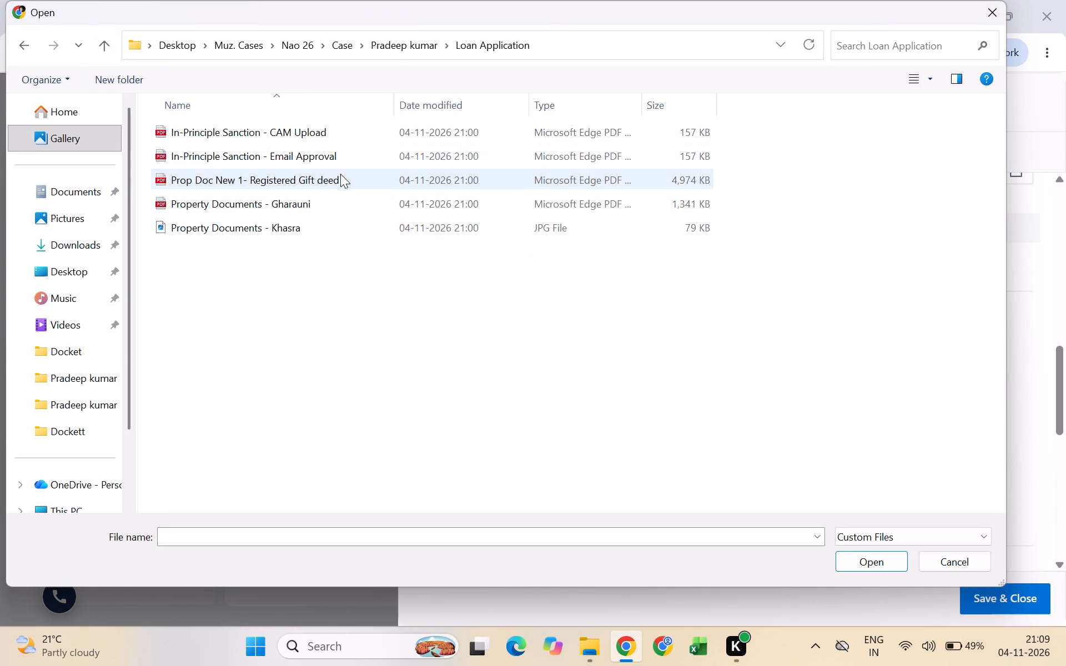
pyautogui.click(346, 181)
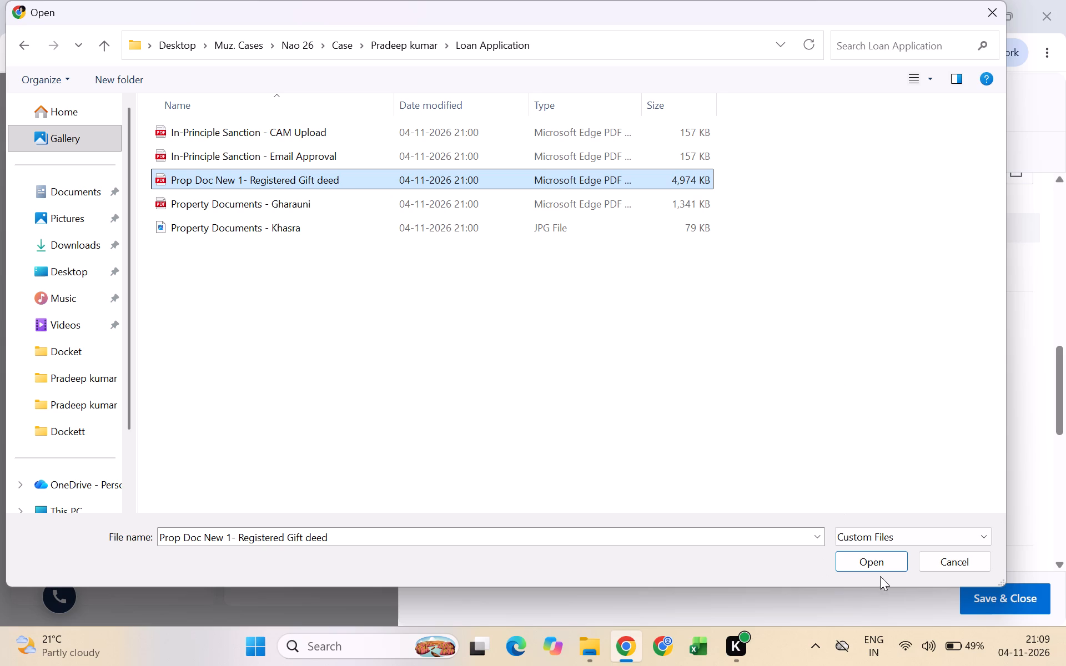
pyautogui.click(884, 563)
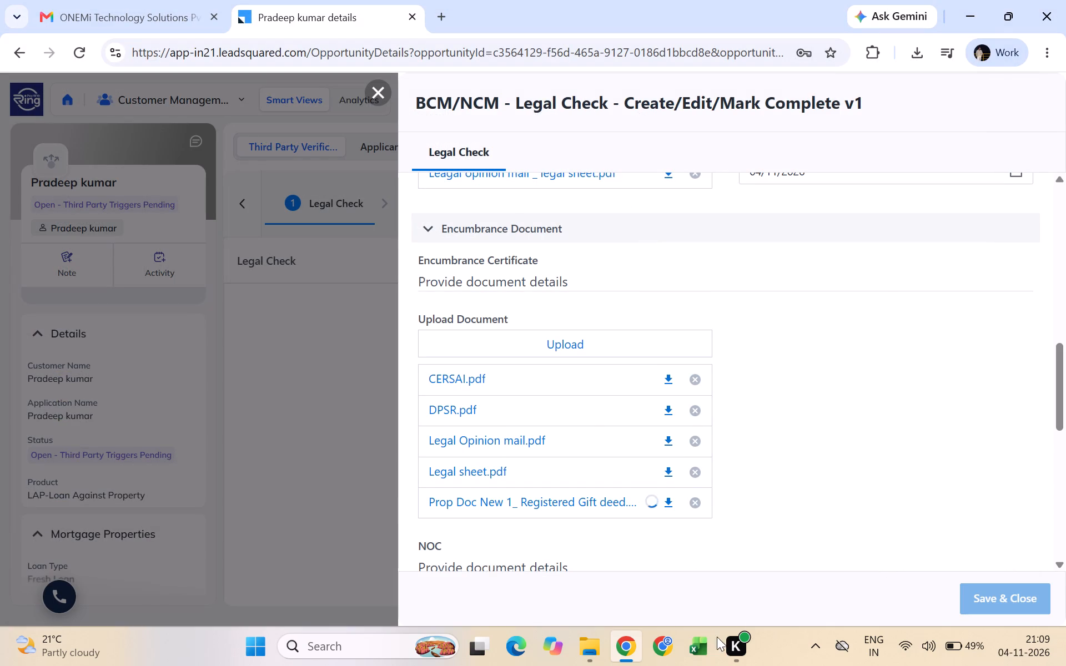
# Open the "Prop Doc New 1- Registered Gift deed" PDF from the case's Loan Application folder and review its pages.
pyautogui.click(587, 653)
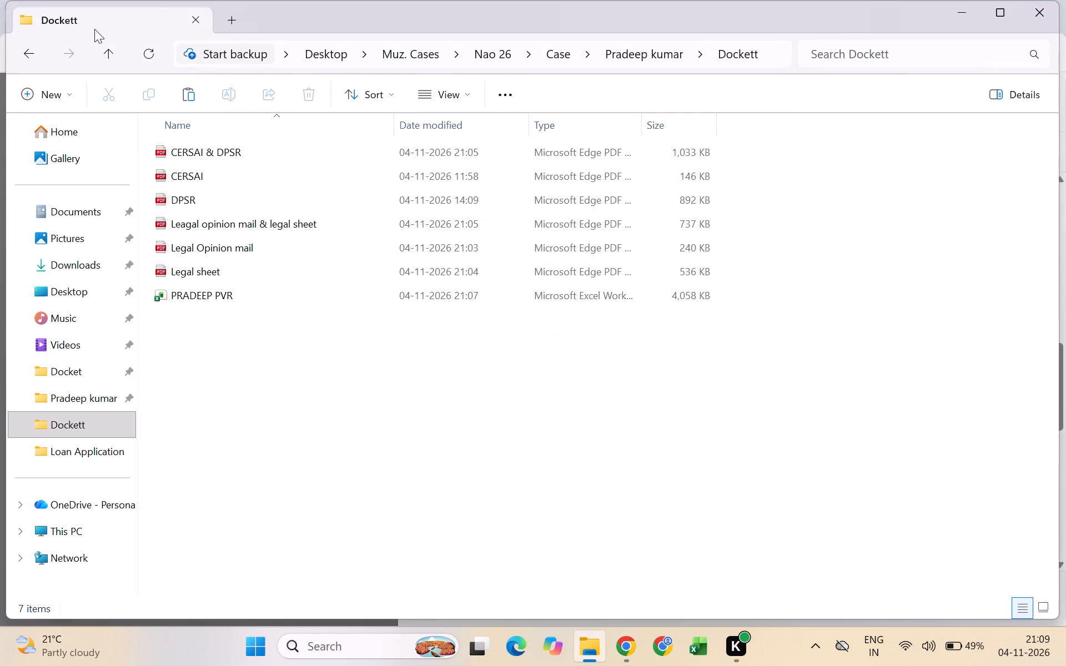
pyautogui.click(112, 51)
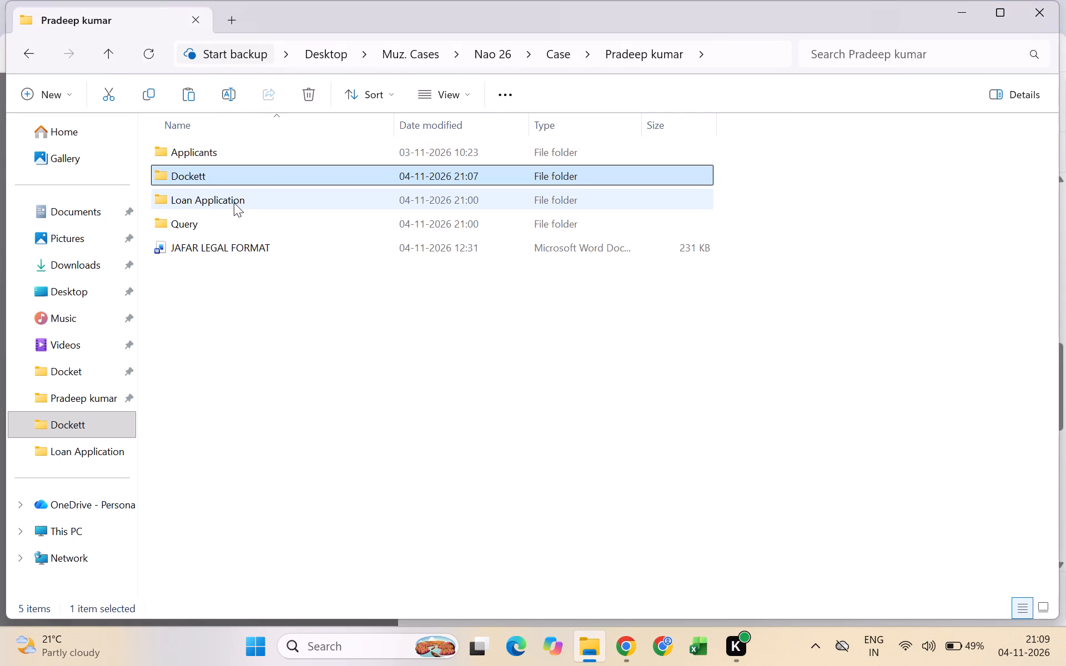
pyautogui.doubleClick(234, 201)
pyautogui.doubleClick(315, 200)
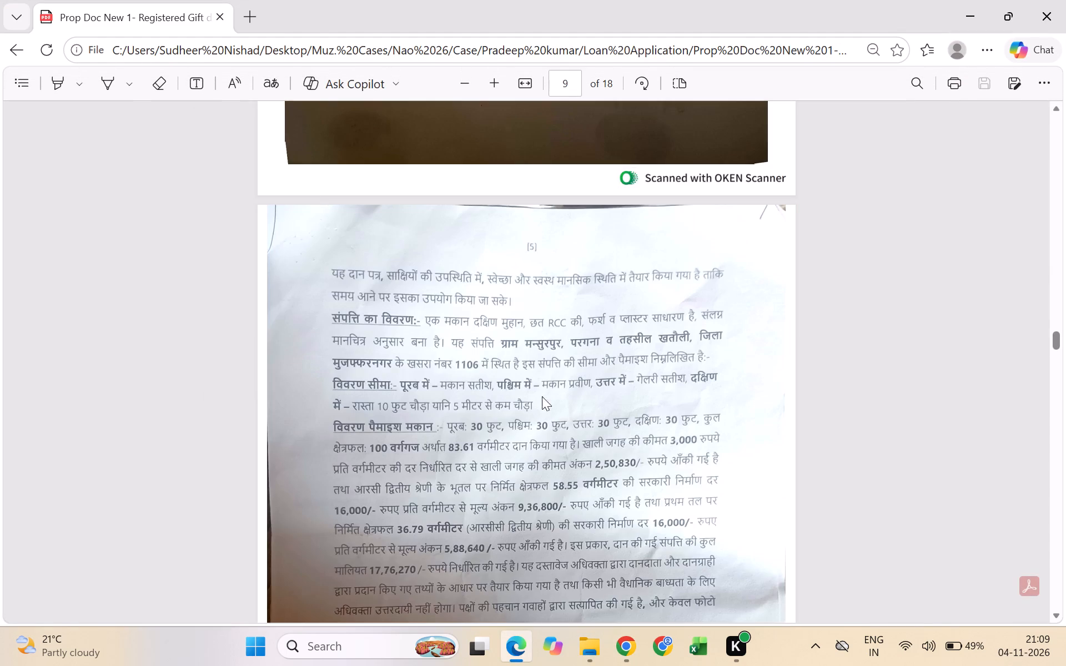
pyautogui.scroll(20, 574, 361)
pyautogui.scroll(20, 574, 361)
pyautogui.scroll(8, 574, 361)
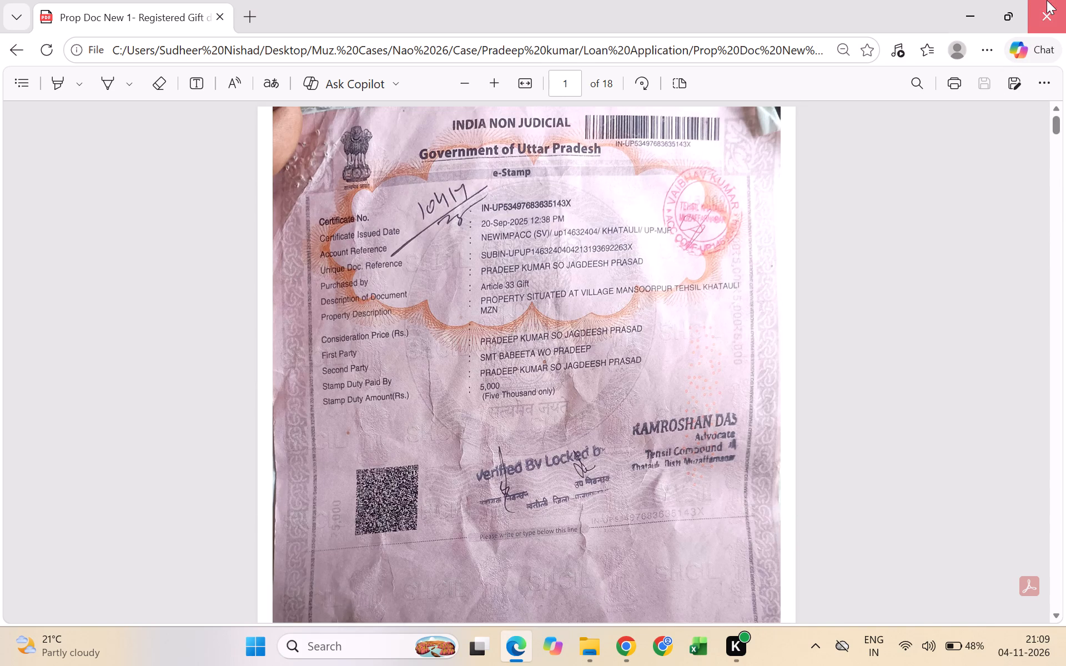
pyautogui.click(1047, 0)
# Review the In-Principle Sanction Email Approval and CAM Upload PDFs and the Gharauni and Khasra property documents in the Loan Application folder.
pyautogui.doubleClick(338, 173)
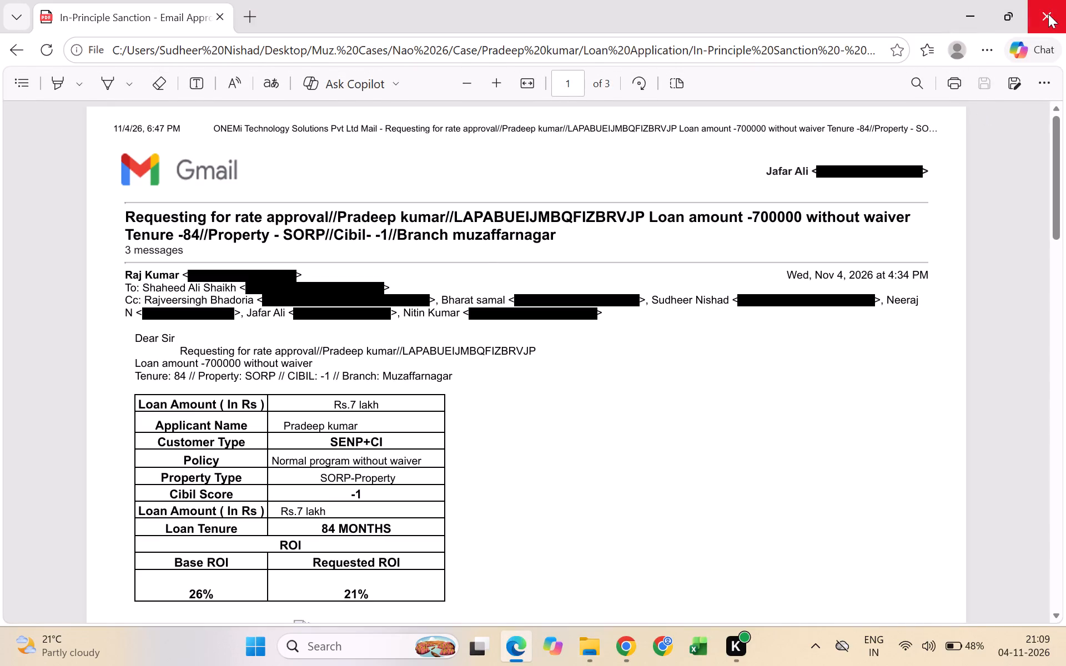
pyautogui.click(1048, 14)
pyautogui.doubleClick(339, 229)
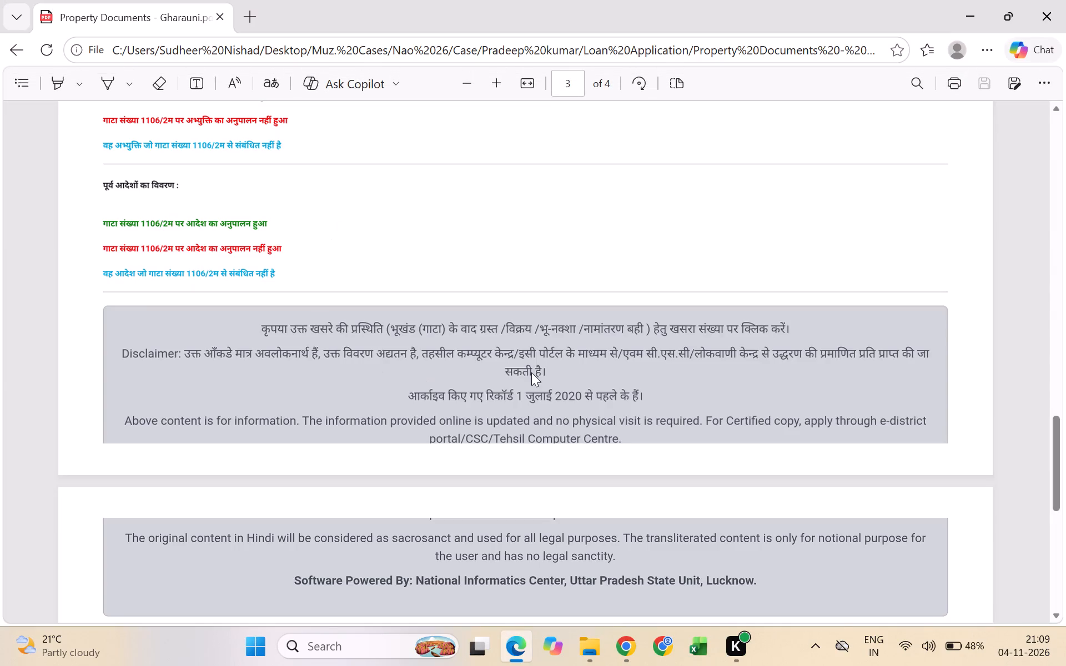
pyautogui.scroll(-6, 531, 372)
pyautogui.scroll(12, 531, 372)
pyautogui.scroll(19, 531, 372)
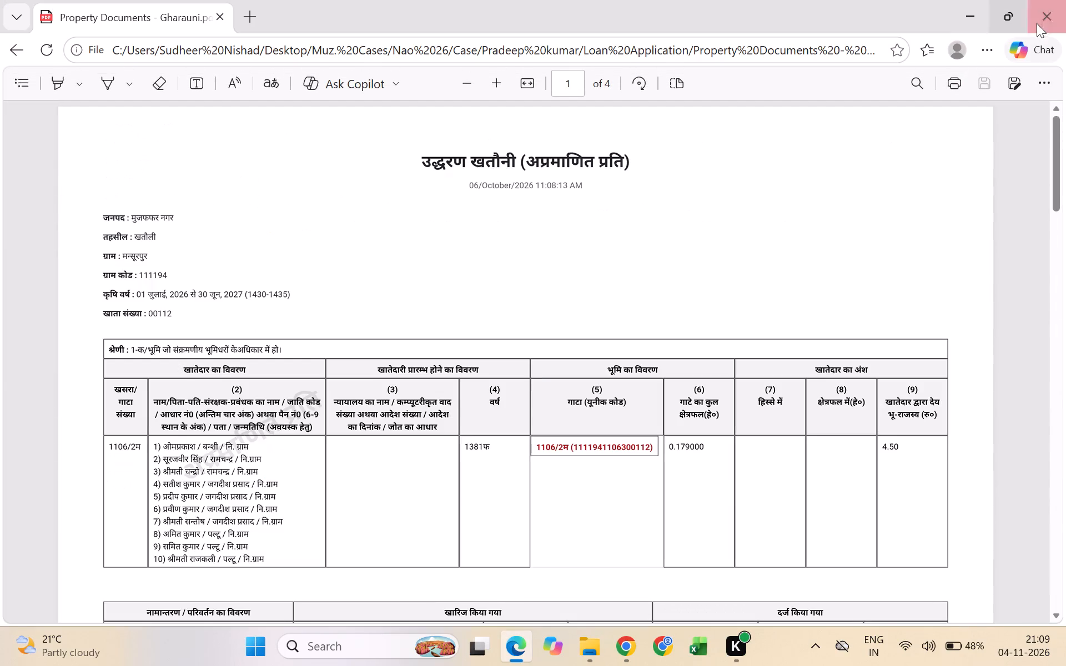
pyautogui.click(1052, 21)
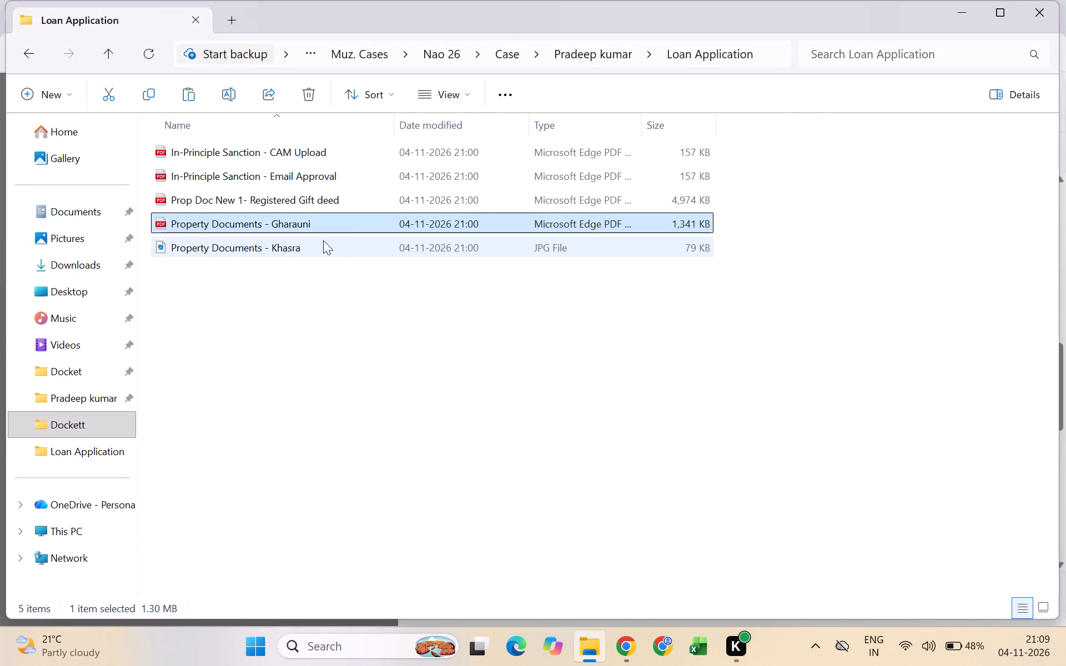
pyautogui.doubleClick(315, 250)
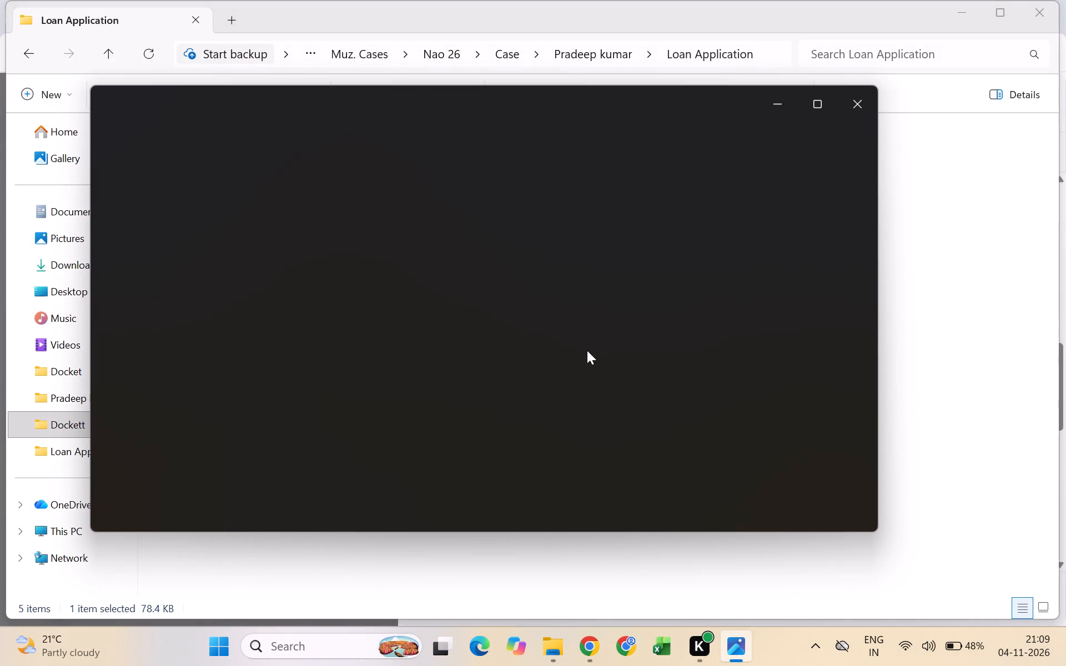
pyautogui.scroll(-5, 587, 350)
pyautogui.click(851, 109)
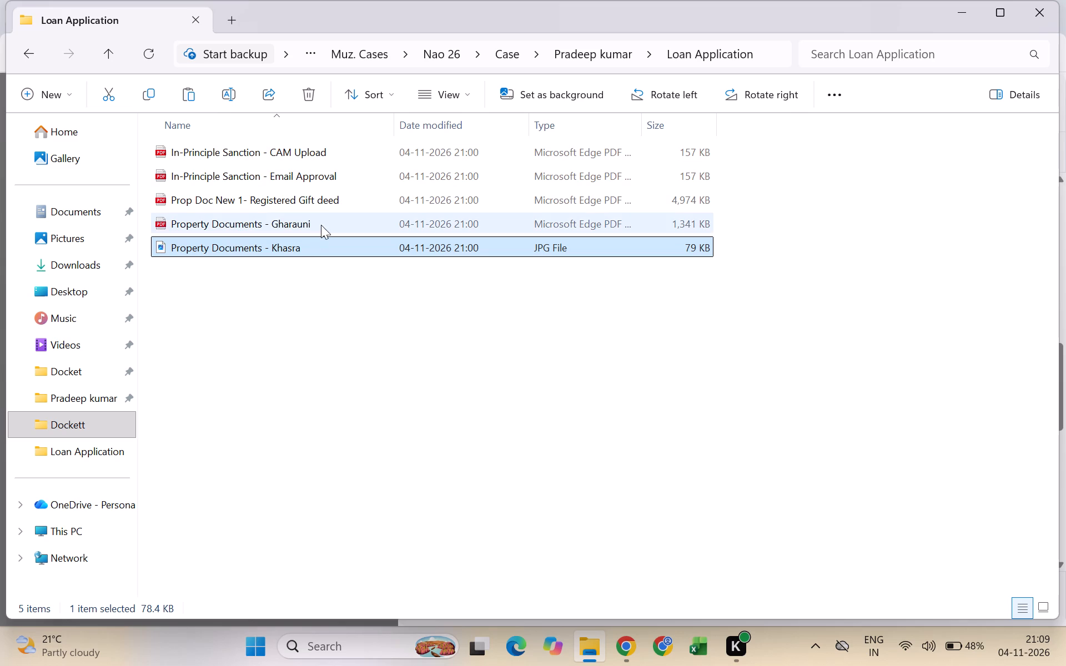
pyautogui.doubleClick(333, 151)
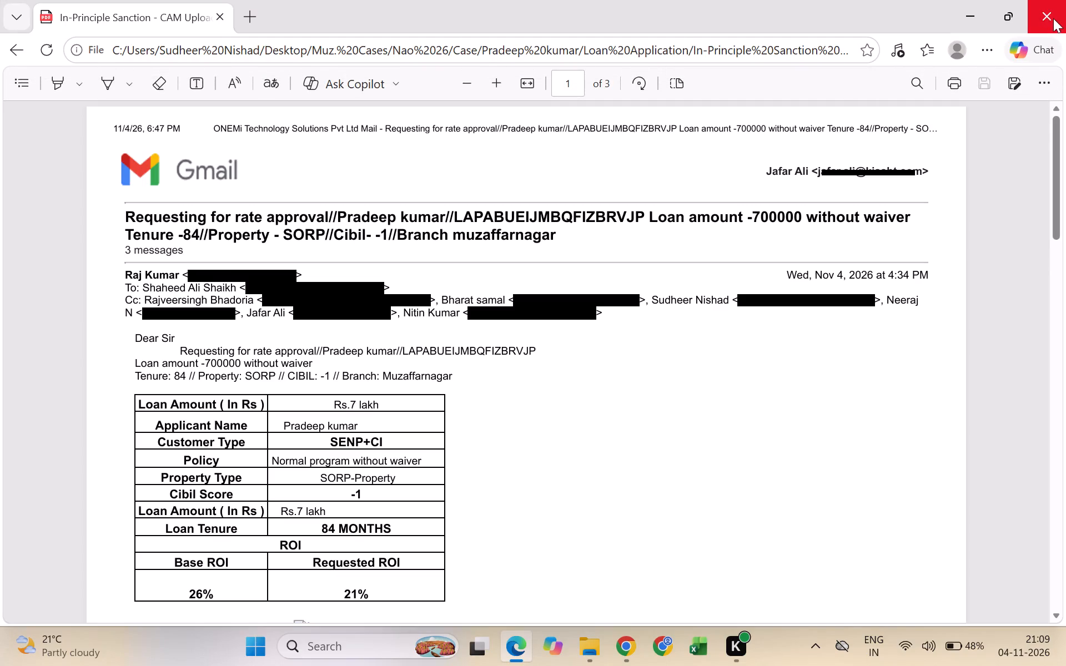
pyautogui.click(1046, 9)
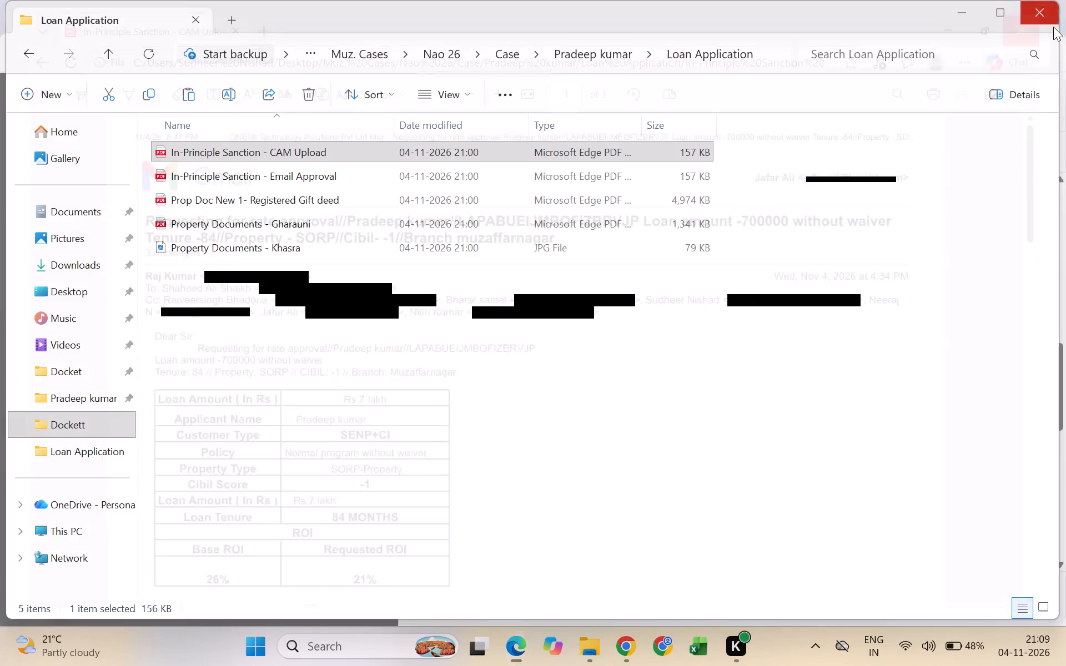
pyautogui.doubleClick(337, 178)
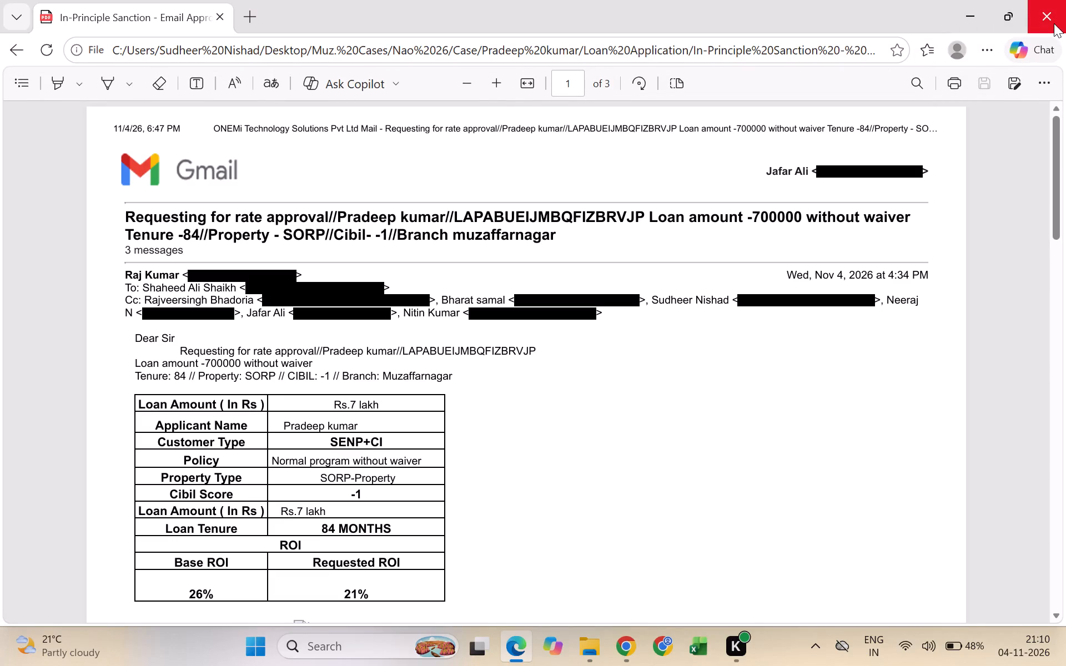
pyautogui.doubleClick(1055, 23)
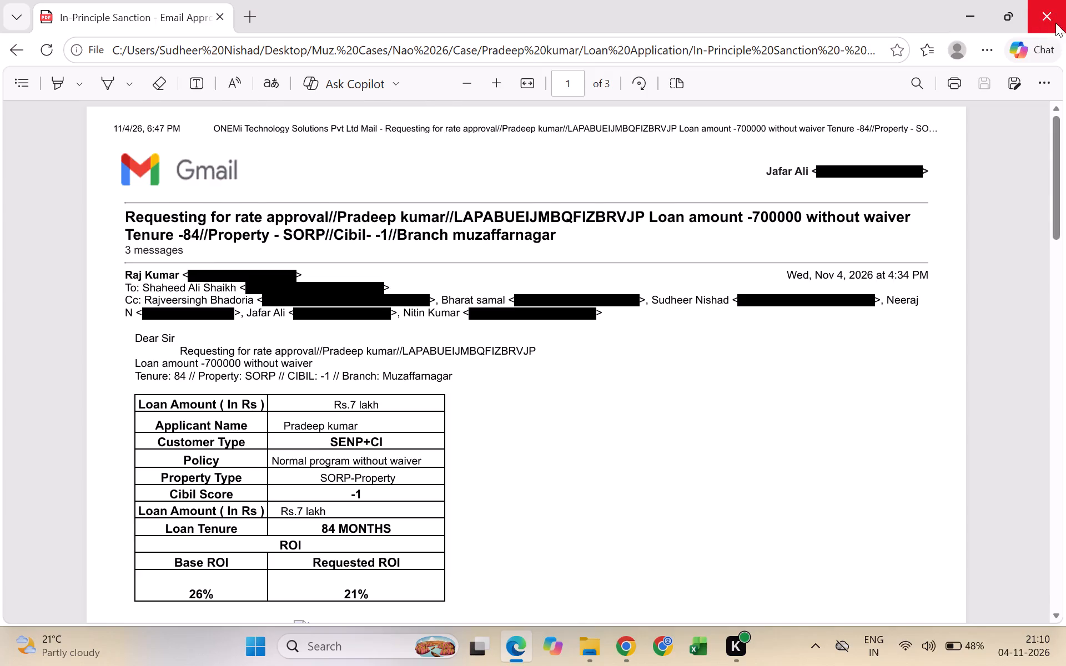
# Start a document upload under Register Gift Deed in the Legal Check form.
pyautogui.scroll(-1, 547, 524)
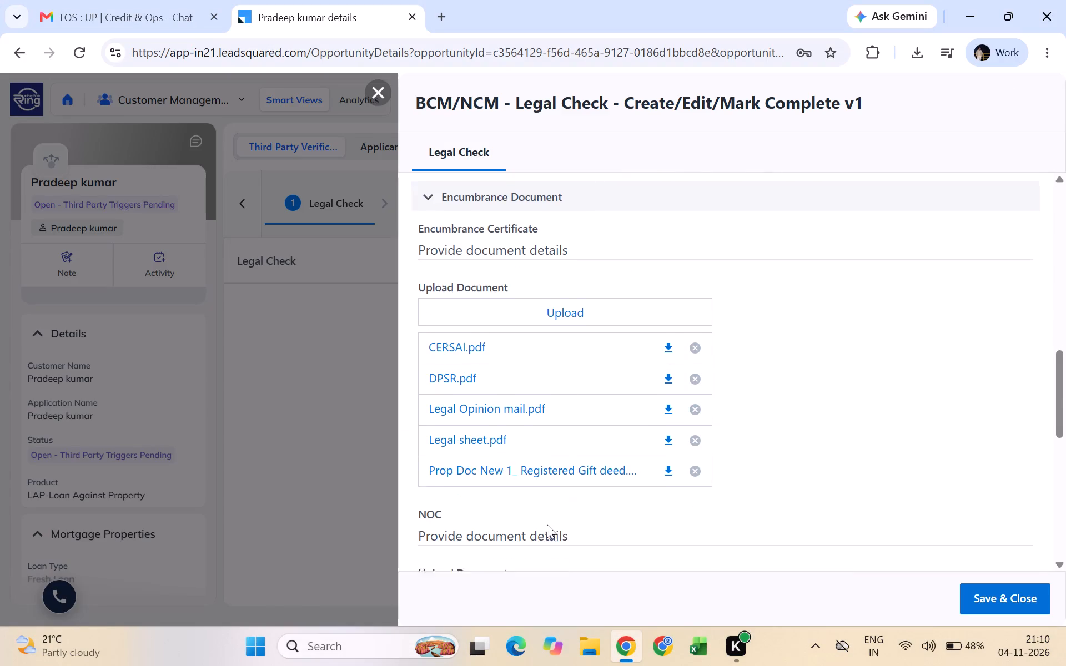
pyautogui.scroll(-5, 547, 524)
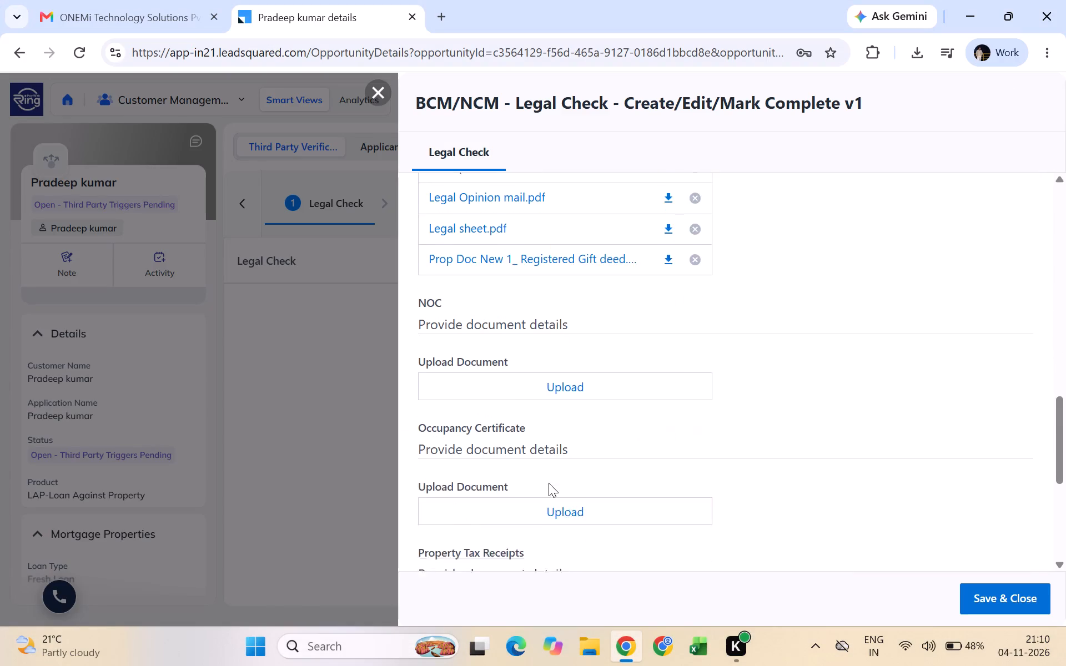
pyautogui.scroll(-3, 642, 539)
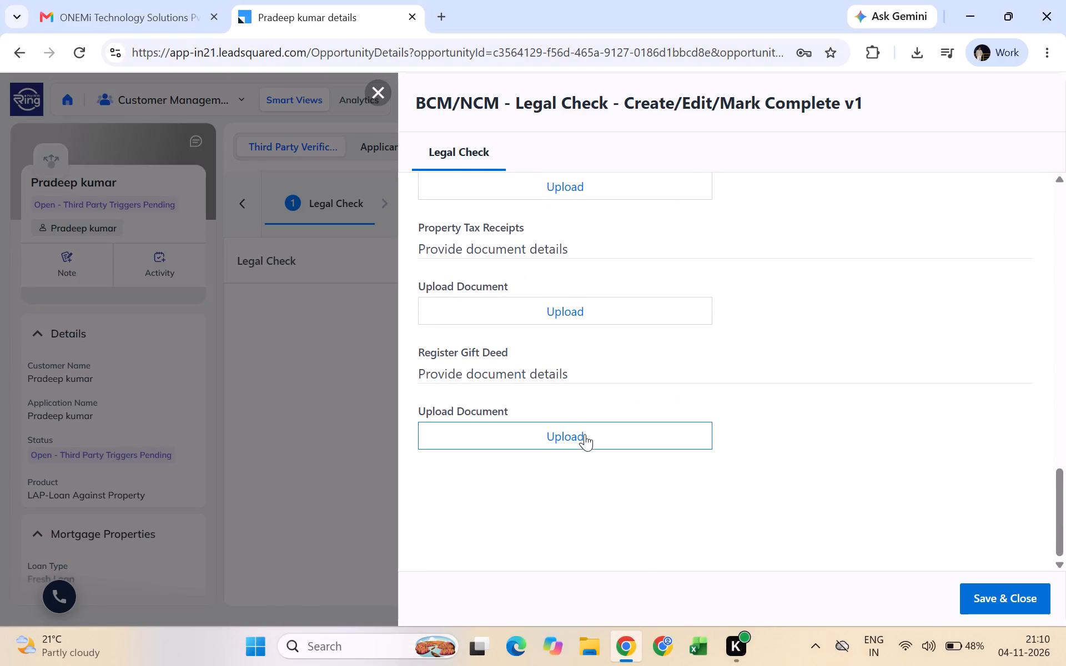
pyautogui.click(585, 434)
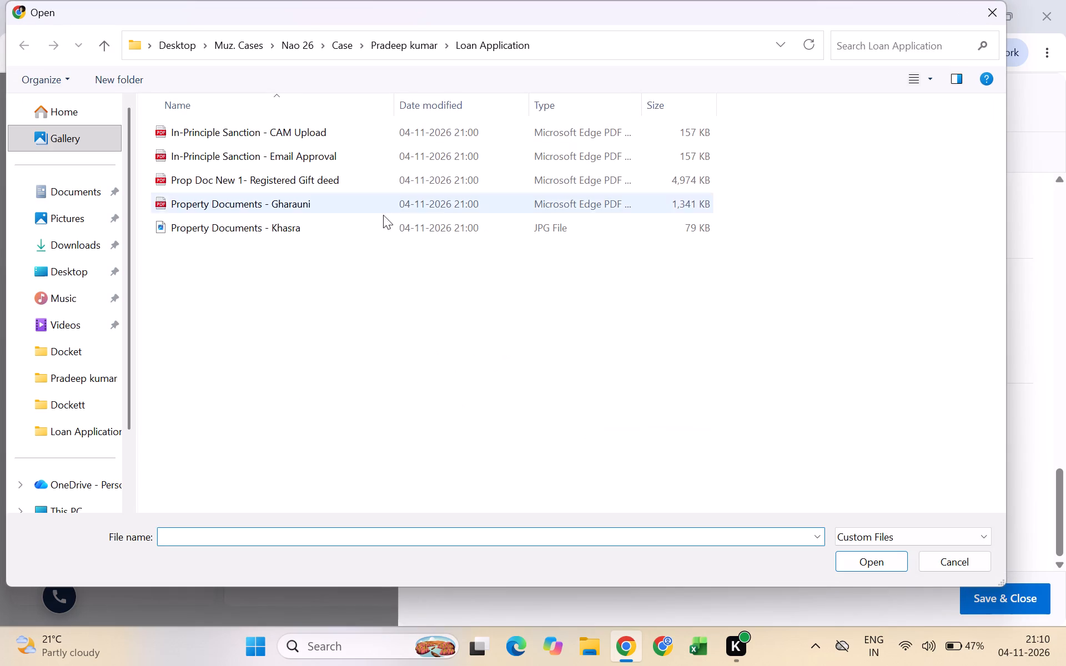
# Upload "Prop Doc New 1- Registered Gift deed" from the Loan Application folder under Register Gift Deed.
pyautogui.click(321, 178)
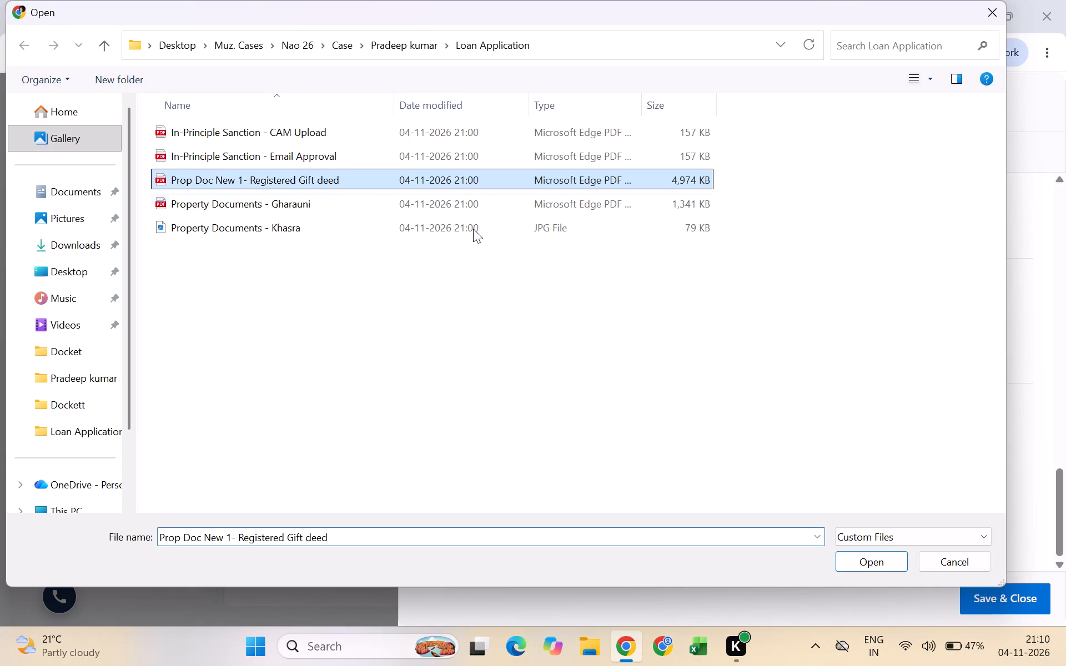
pyautogui.click(873, 562)
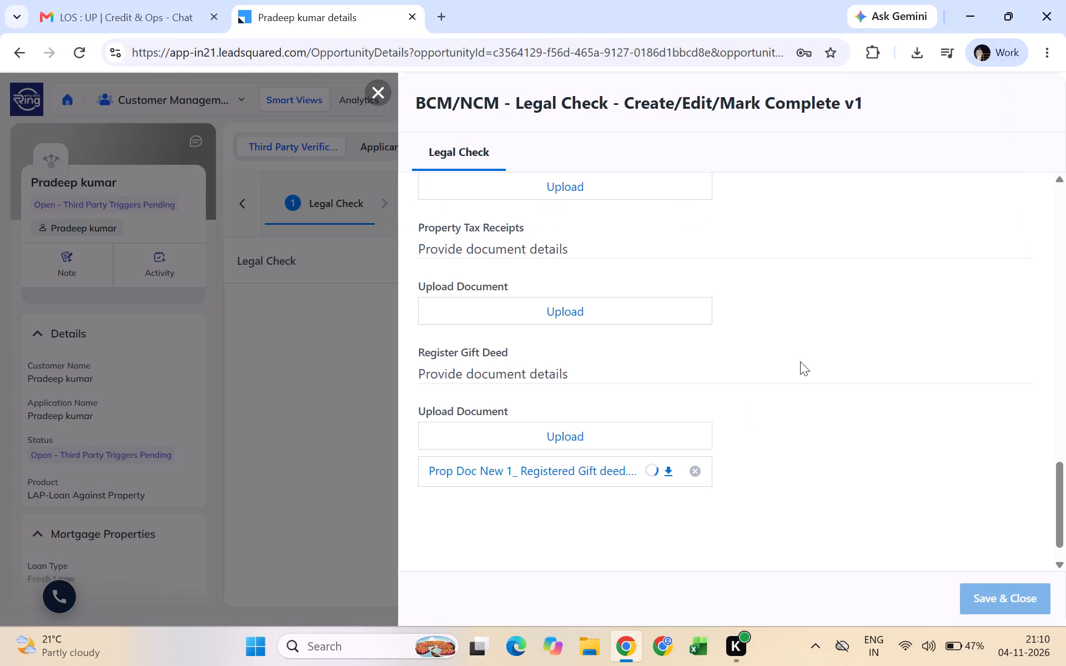
# Check the end of the Legal Check form, including the Register Gift Deed upload, and save and close the form.
pyautogui.scroll(-4, 832, 421)
pyautogui.scroll(5, 832, 421)
pyautogui.scroll(-6, 832, 421)
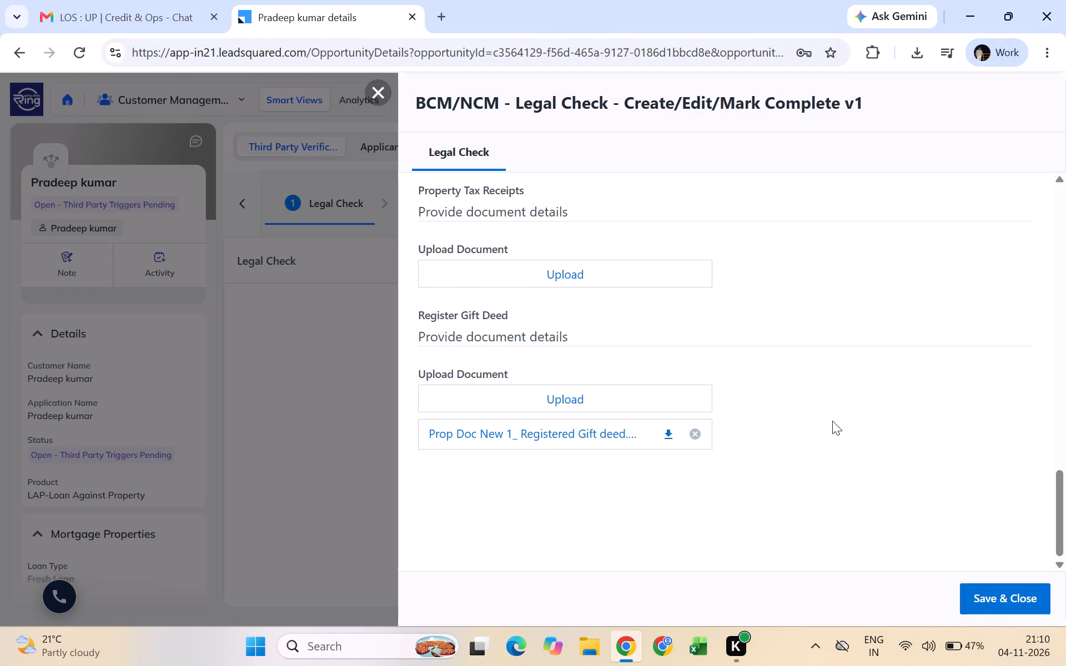
pyautogui.click(1015, 602)
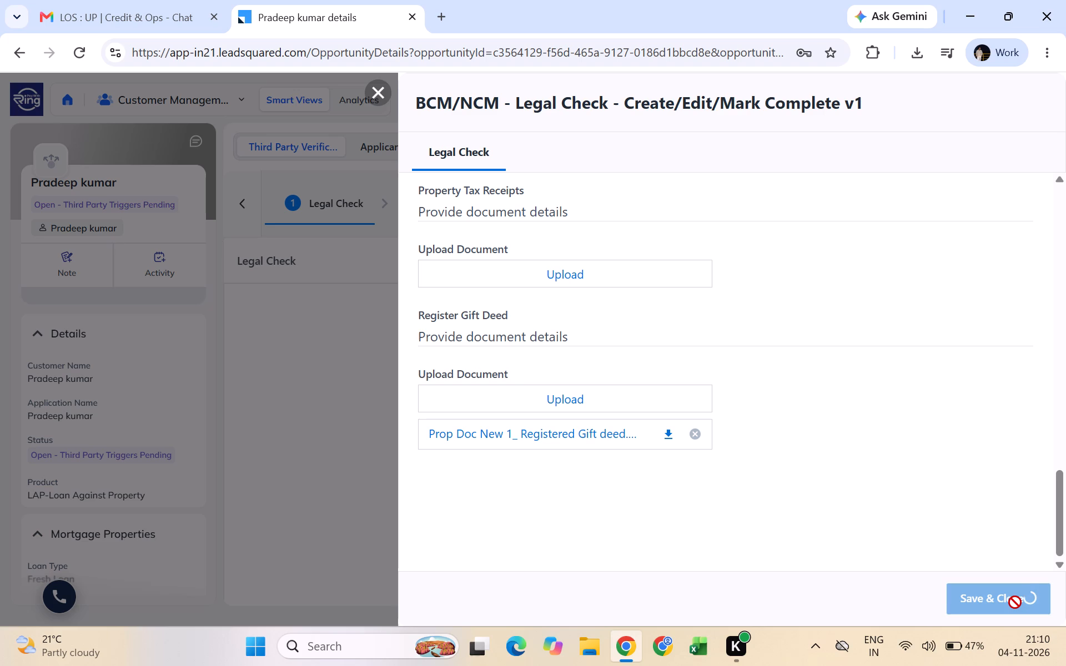
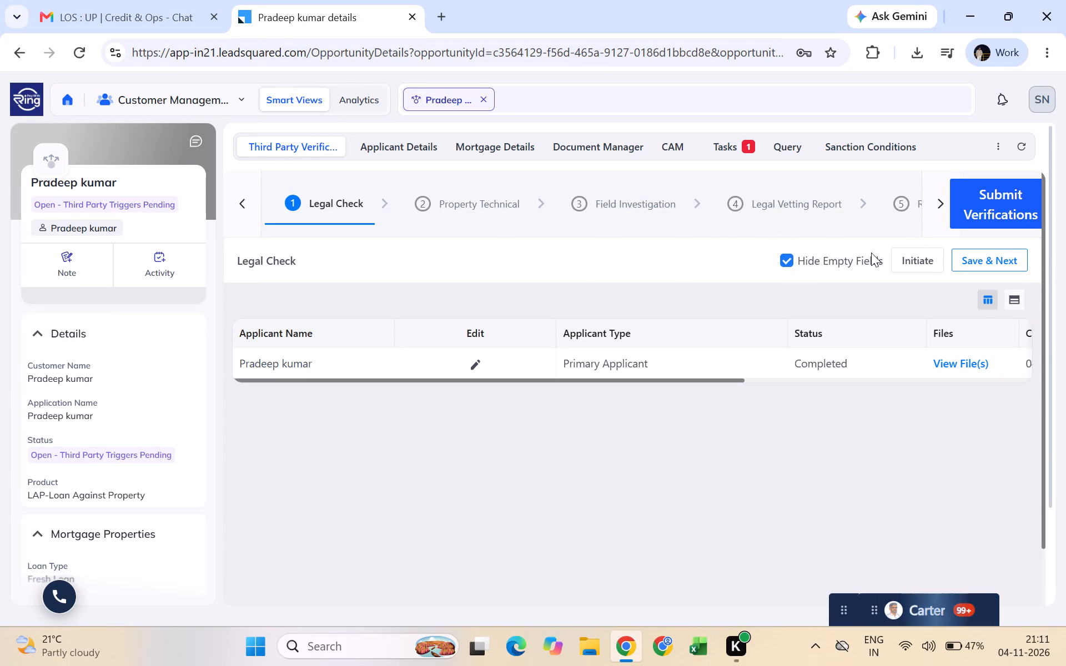
# Save the Legal Check stage, advance to Property Technical, and open its Mark Complete form.
pyautogui.click(987, 255)
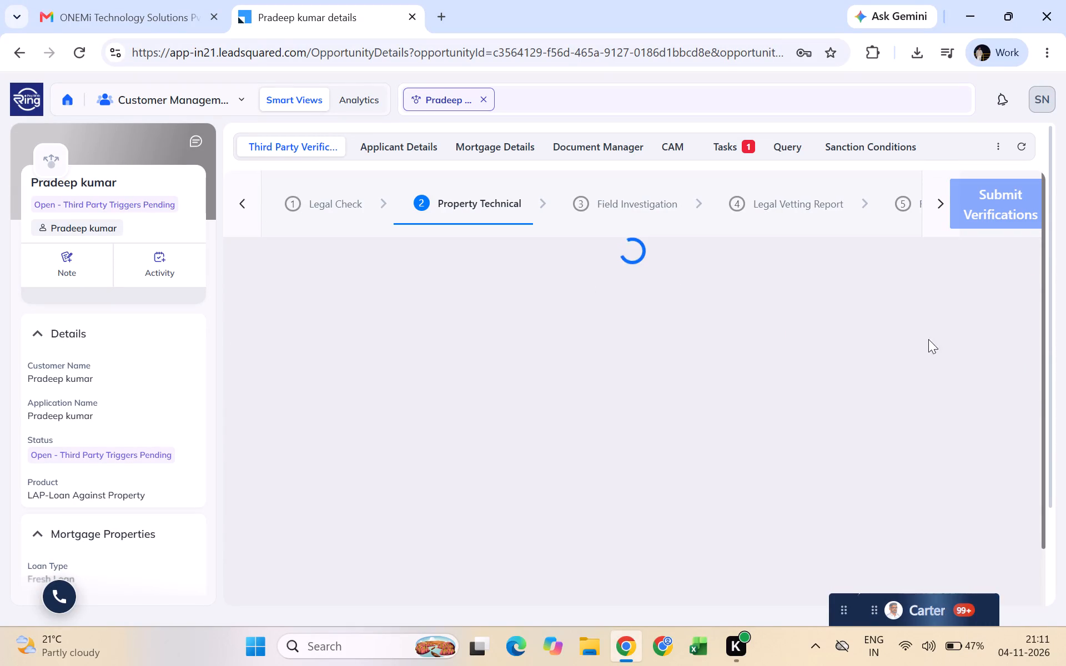
pyautogui.click(930, 259)
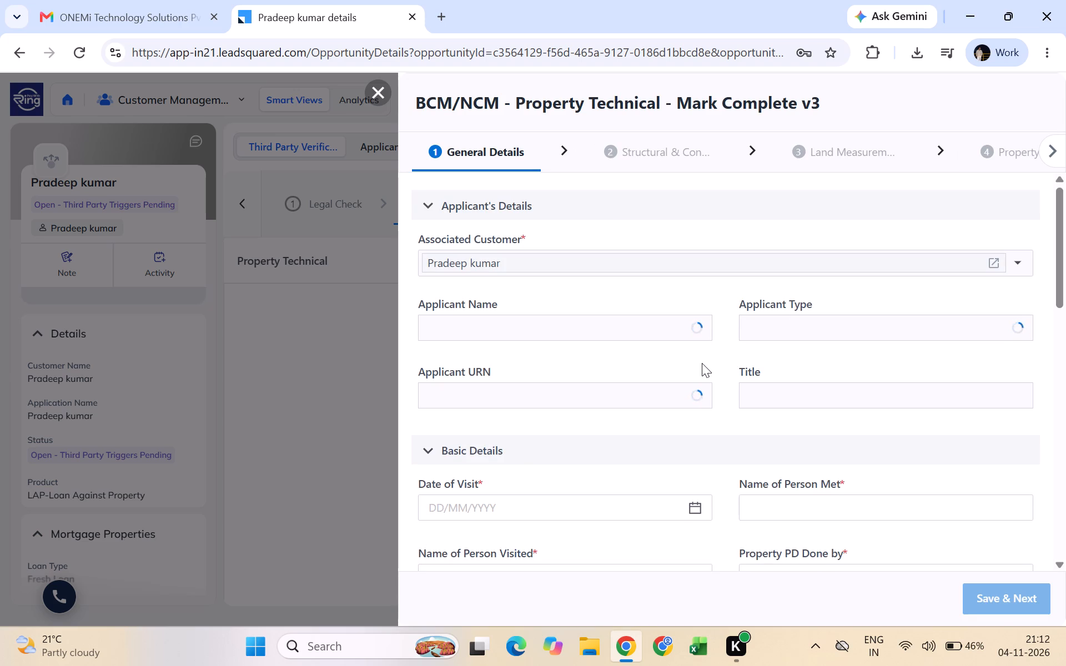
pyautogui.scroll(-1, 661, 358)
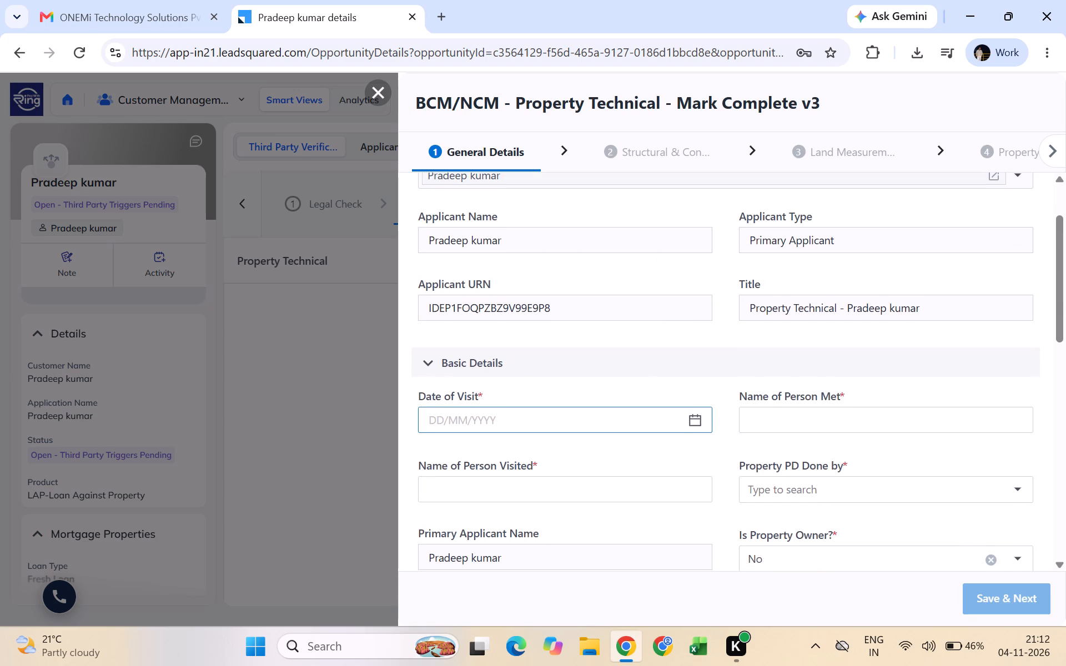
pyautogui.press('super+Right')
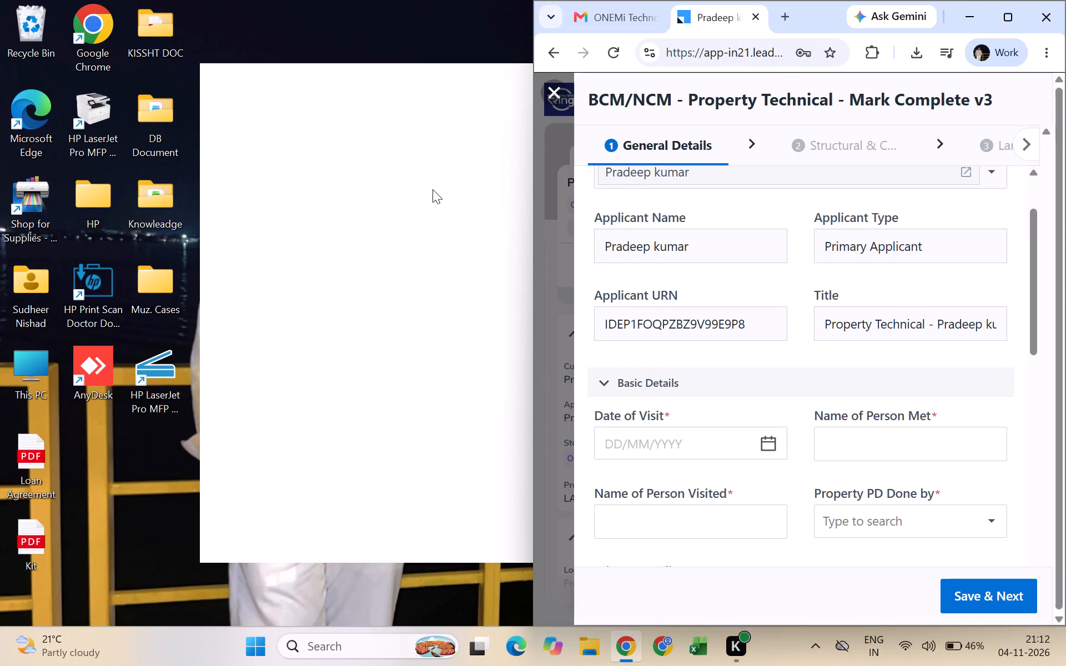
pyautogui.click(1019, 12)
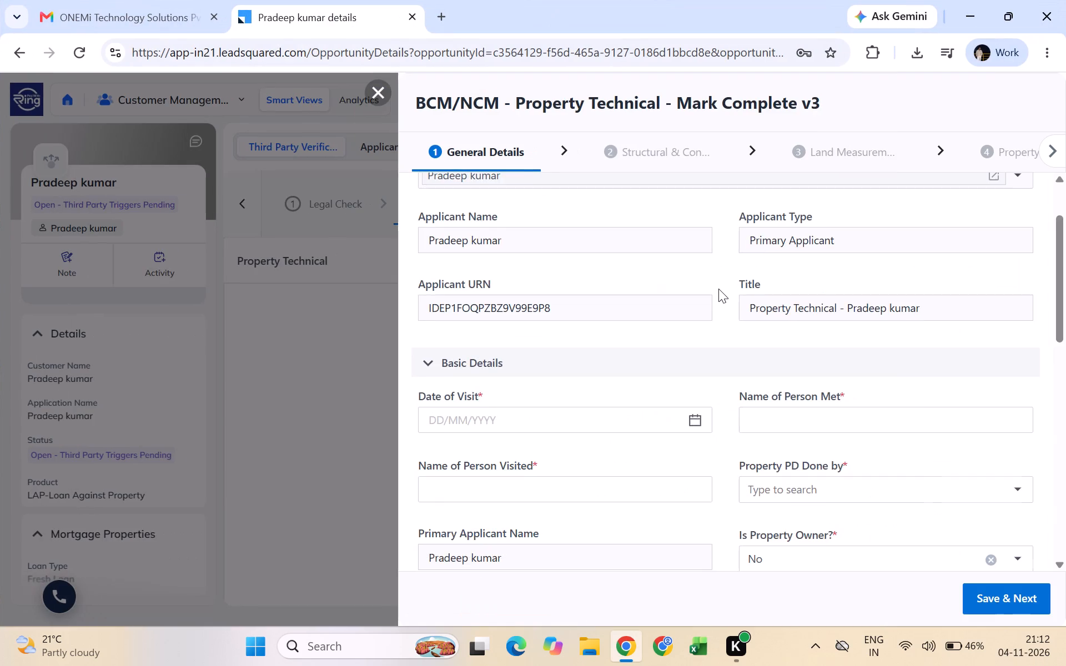
# Open the Date of Visit calendar under Basic Details and snap the browser window to half the screen beside the desktop.
pyautogui.scroll(-1, 718, 289)
pyautogui.scroll(1, 718, 289)
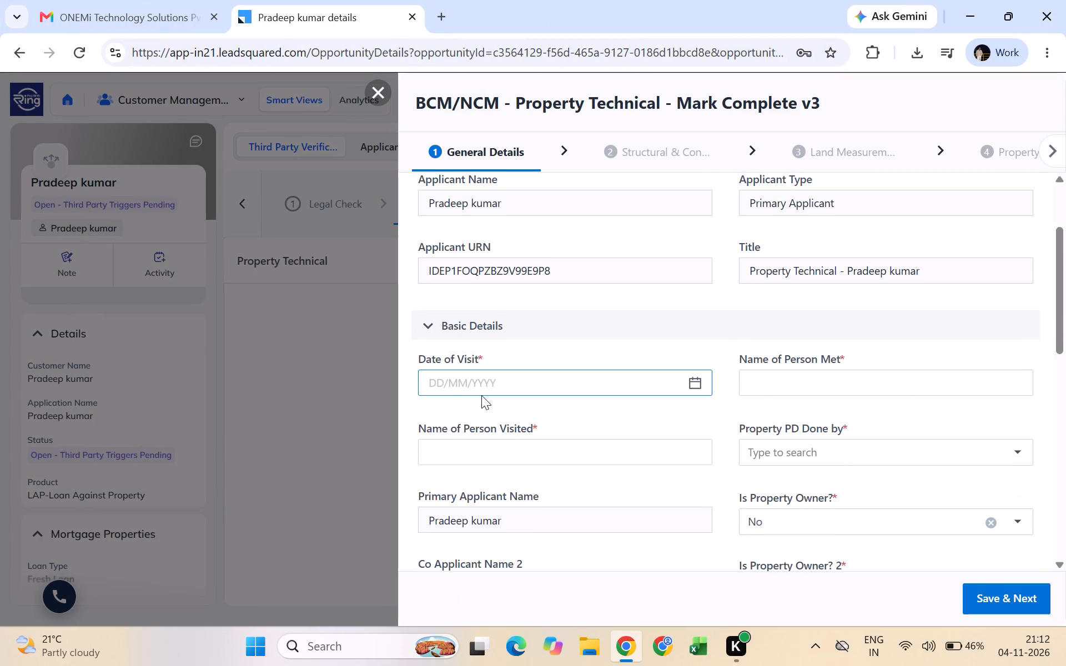
pyautogui.click(438, 381)
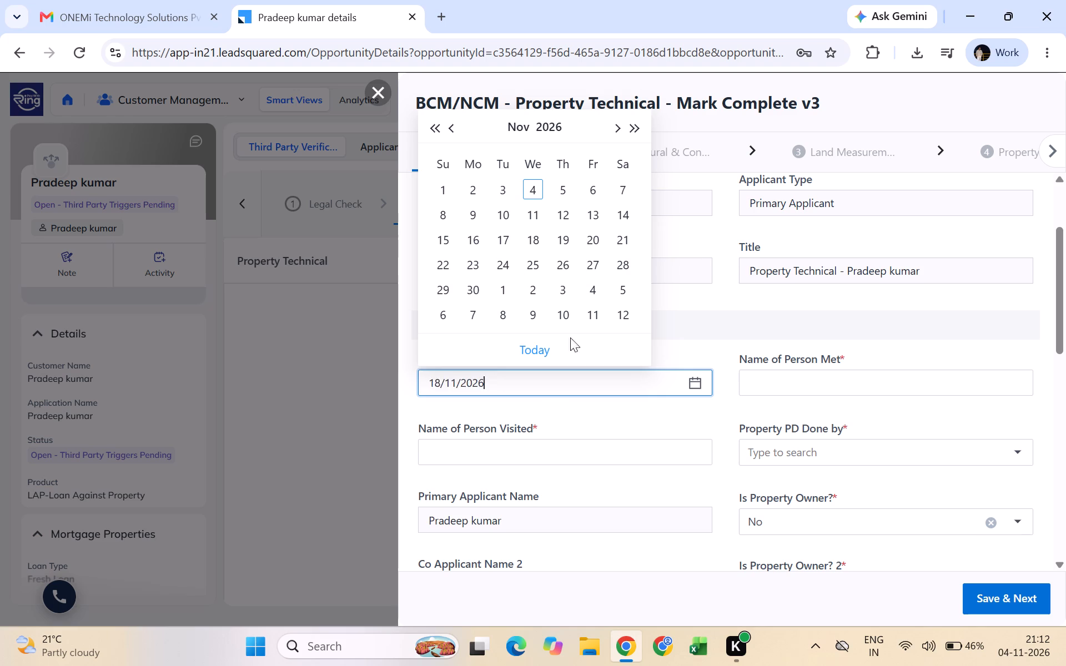
pyautogui.press('super+Right')
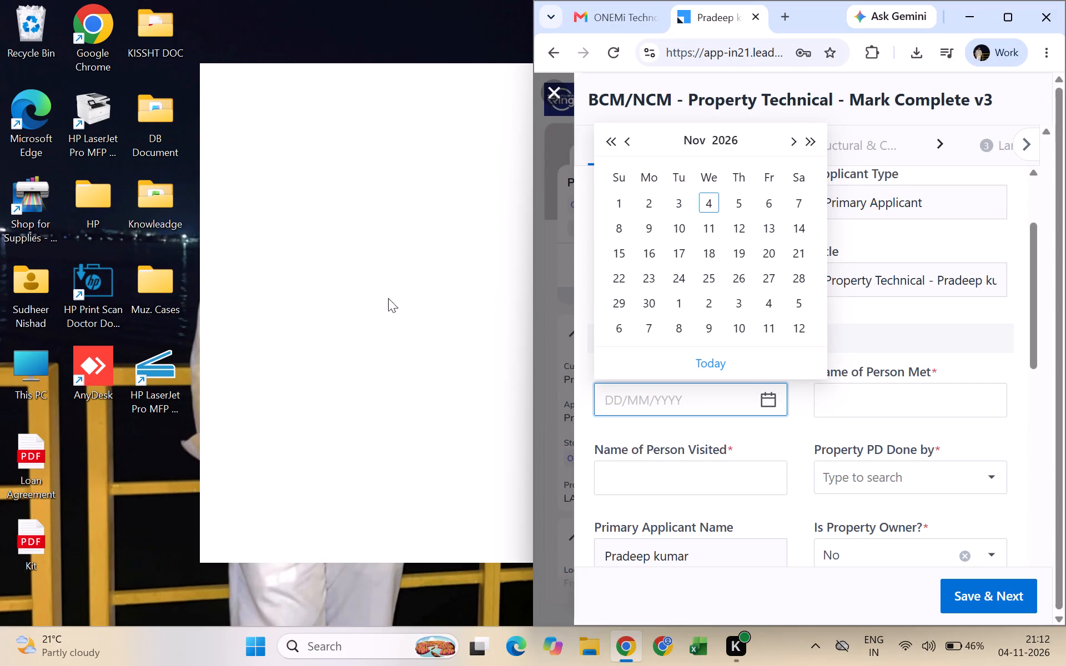
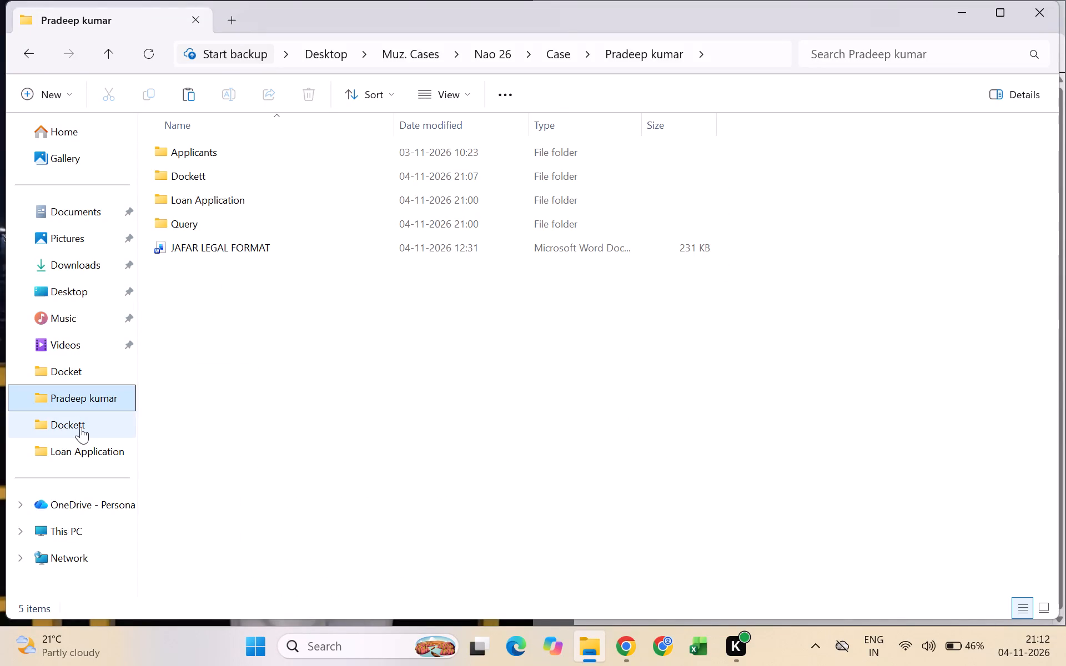
# Open the applicant's PVR workbook from the Dockett folder, enable editing, and arrange it side by side with the Property Technical form.
pyautogui.doubleClick(81, 427)
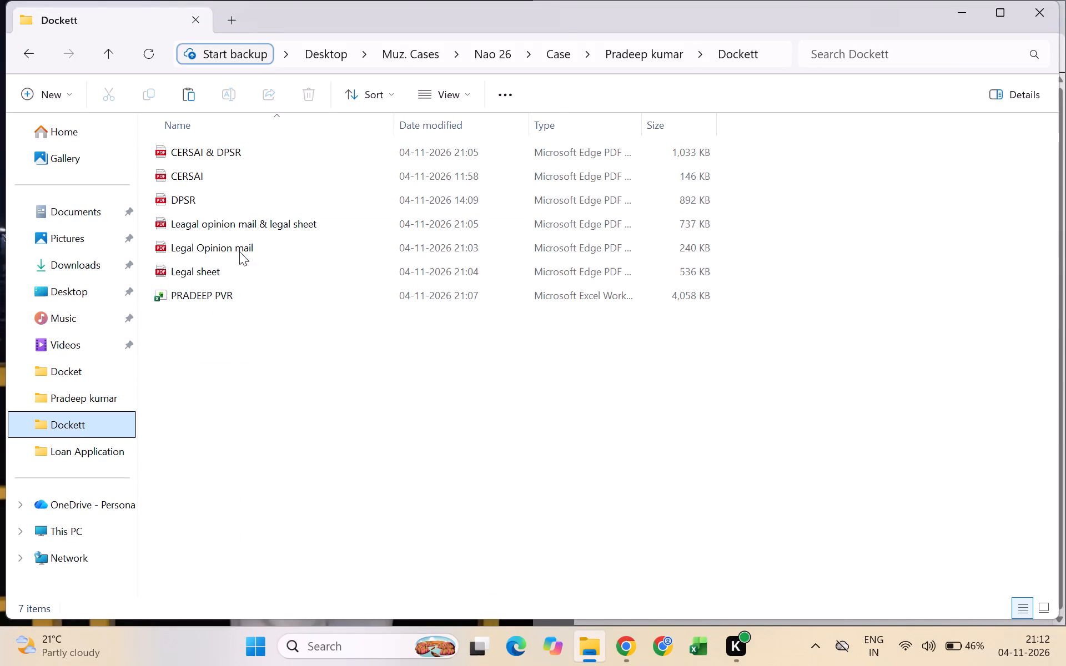
pyautogui.doubleClick(243, 296)
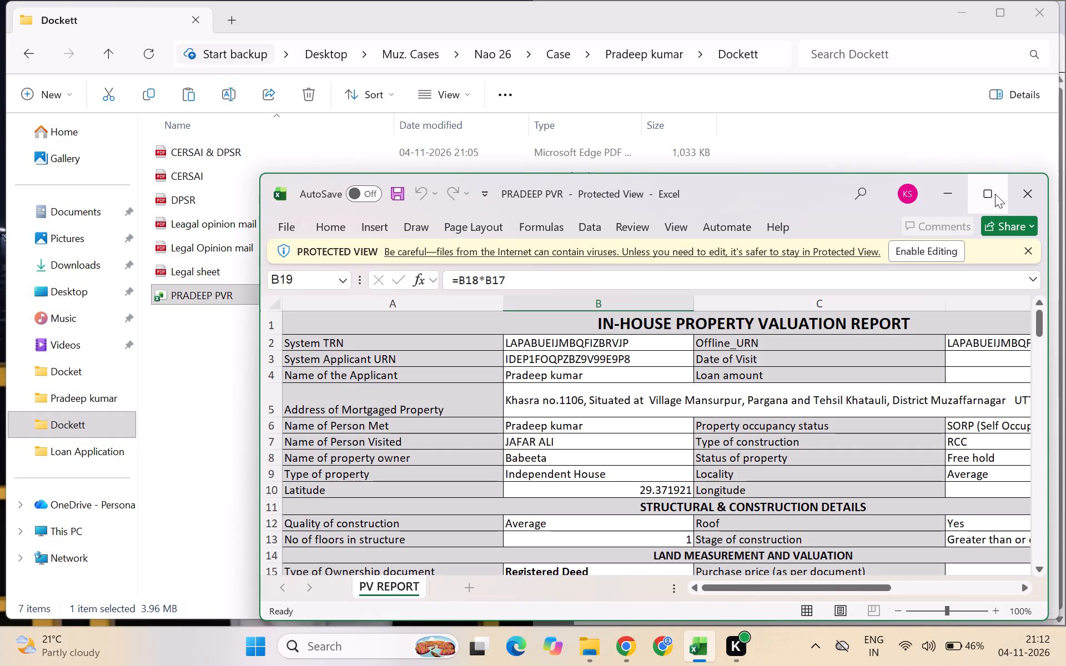
pyautogui.click(1003, 193)
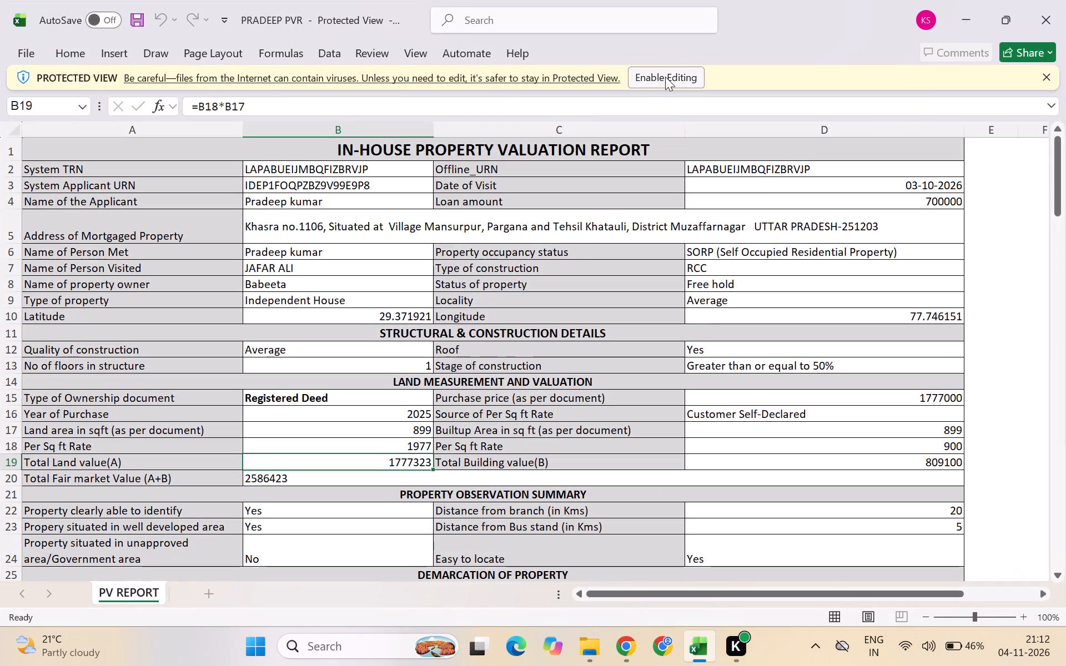
pyautogui.click(665, 77)
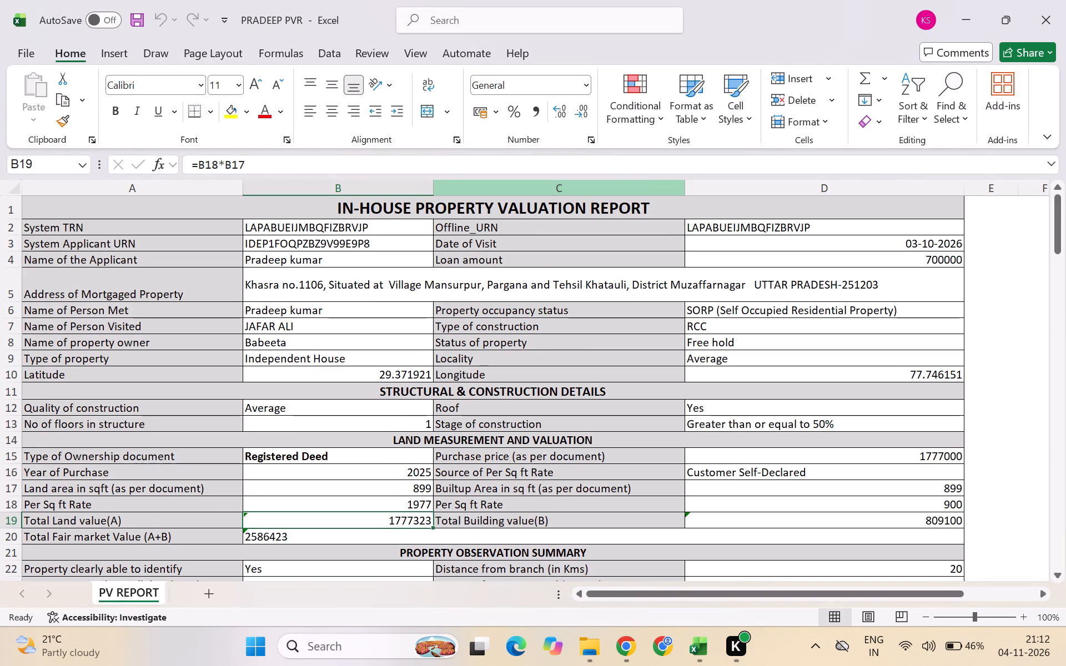
pyautogui.press('super+Left')
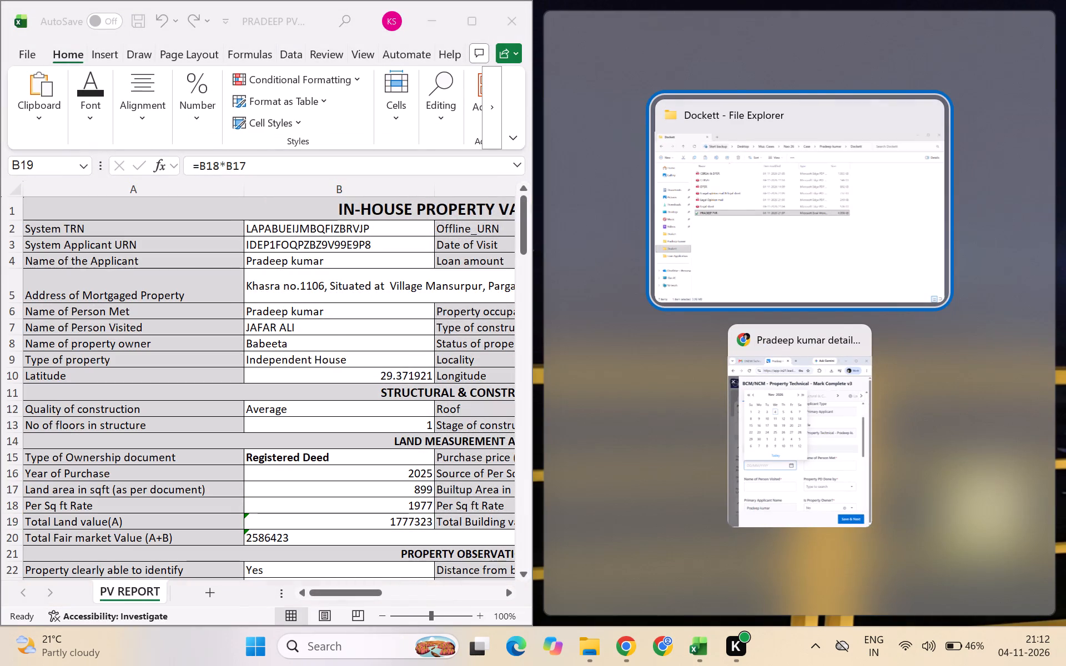
pyautogui.hscroll(-1, 337, 335)
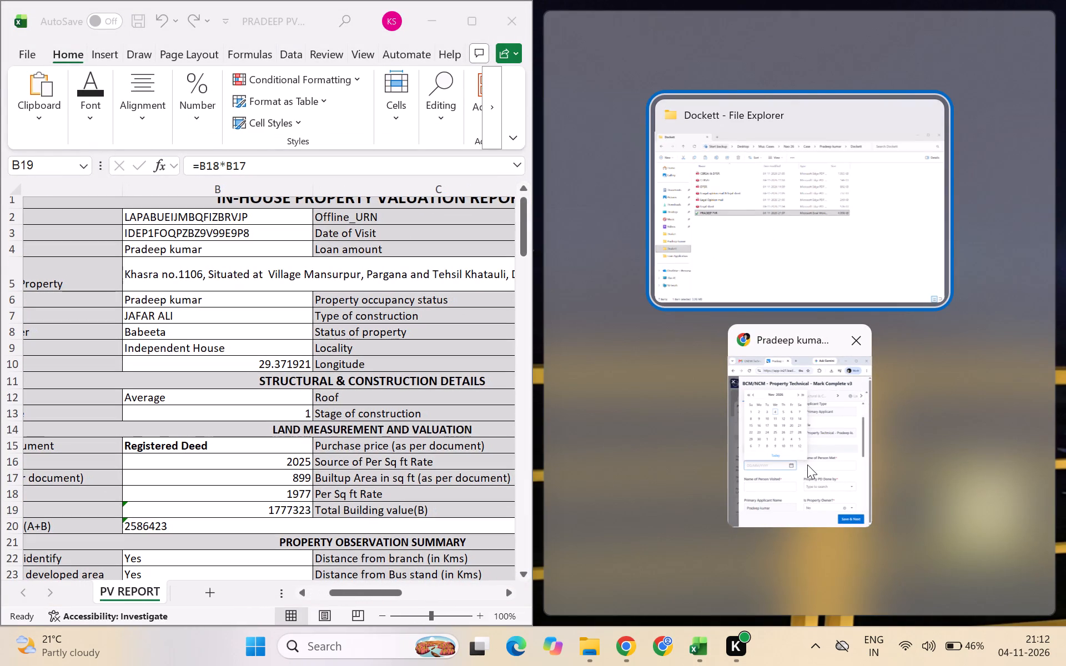
pyautogui.click(807, 465)
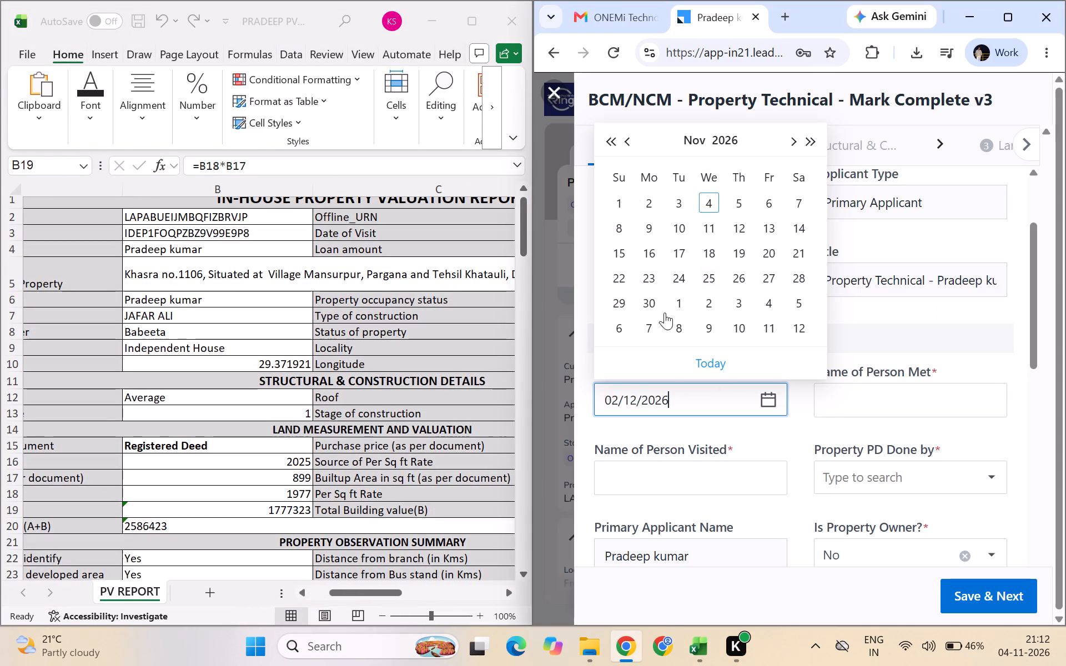
# Set the Date of Visit in the Property Technical form's Basic Details to 03/11/2026.
pyautogui.hscroll(-3, 381, 367)
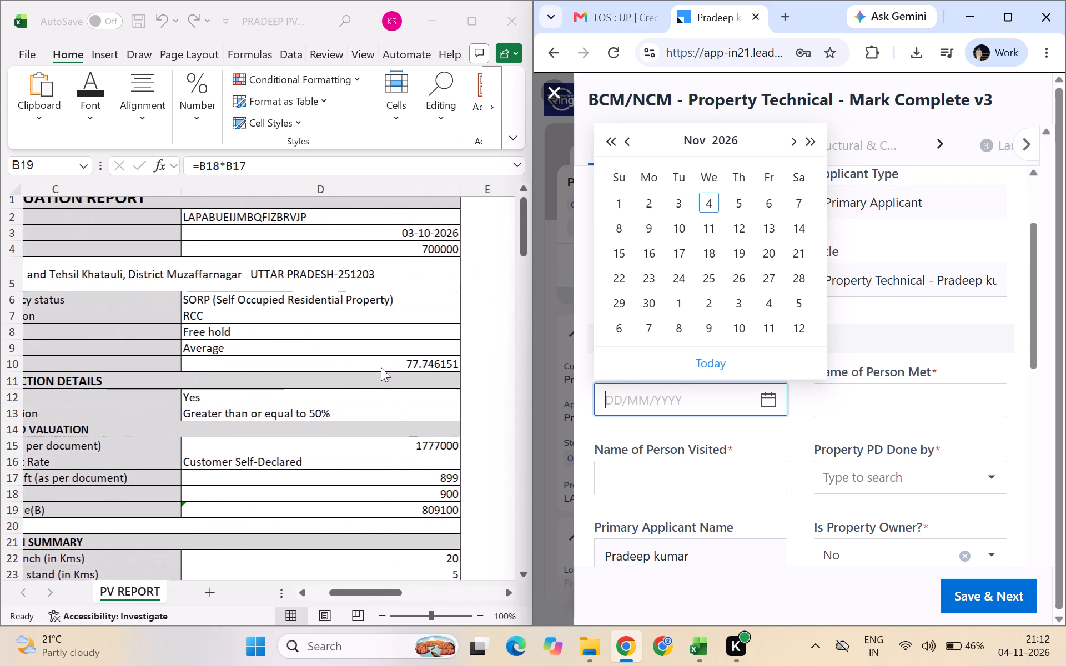
pyautogui.hscroll(-1, 381, 367)
pyautogui.click(678, 201)
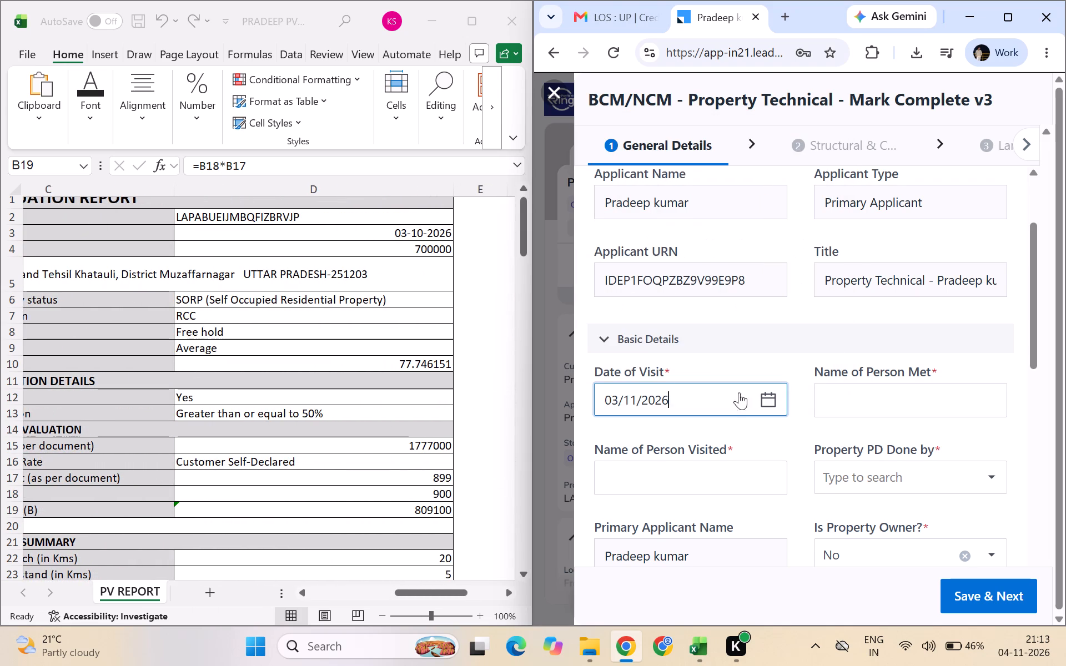
pyautogui.scroll(-1, 768, 406)
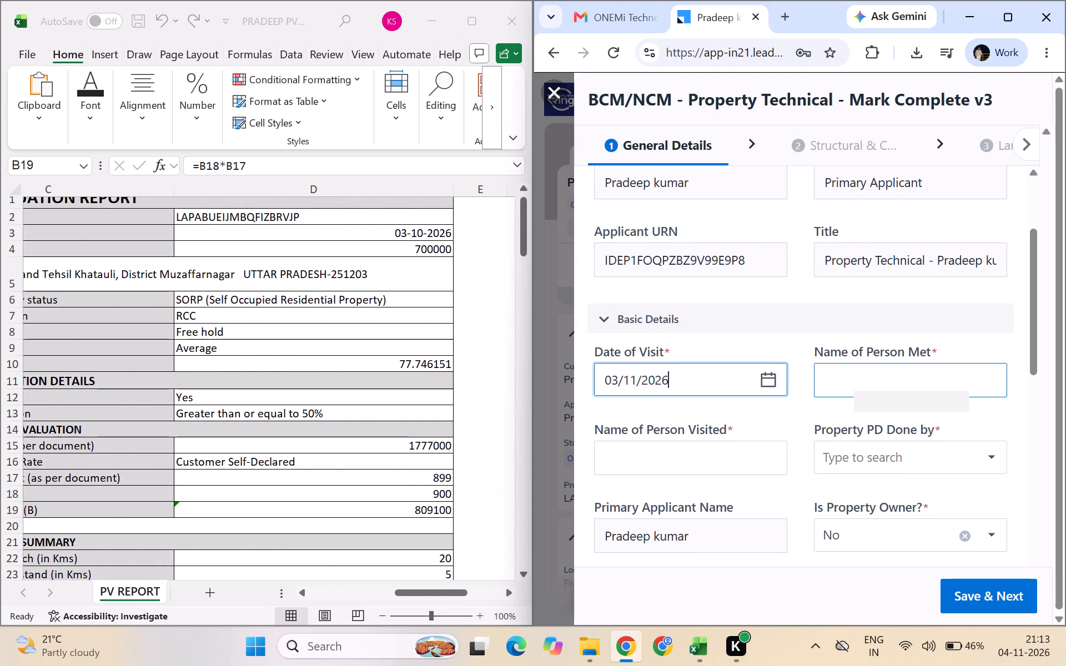
# Change the Date of Visit in cell D3 of the property valuation report to 03-11-2026.
pyautogui.hscroll(5, 352, 385)
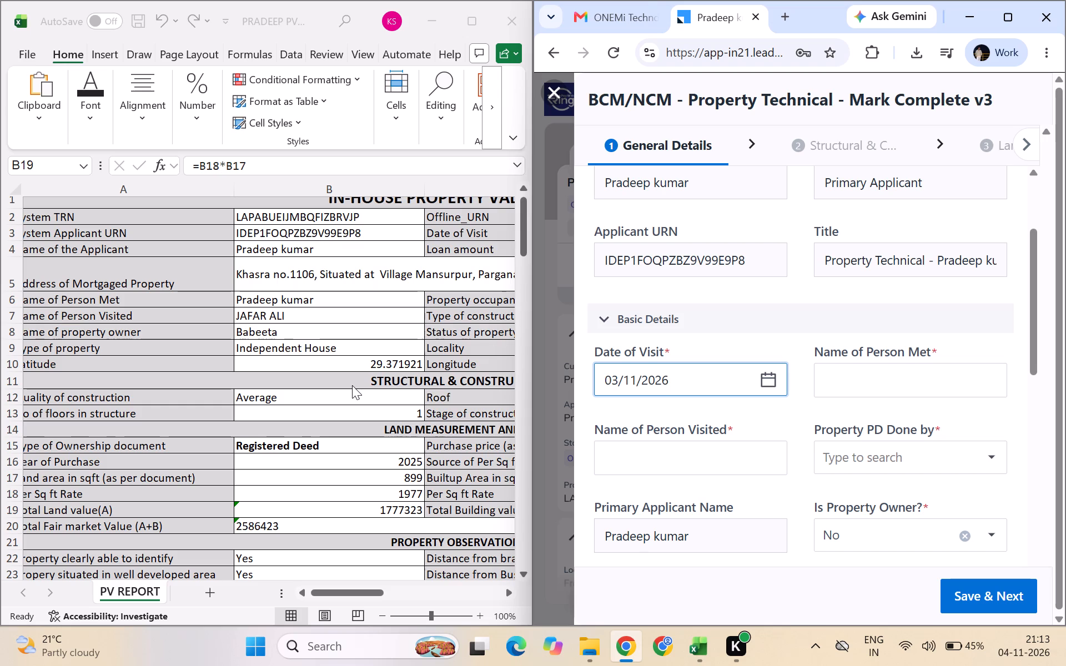
pyautogui.hscroll(-2, 445, 326)
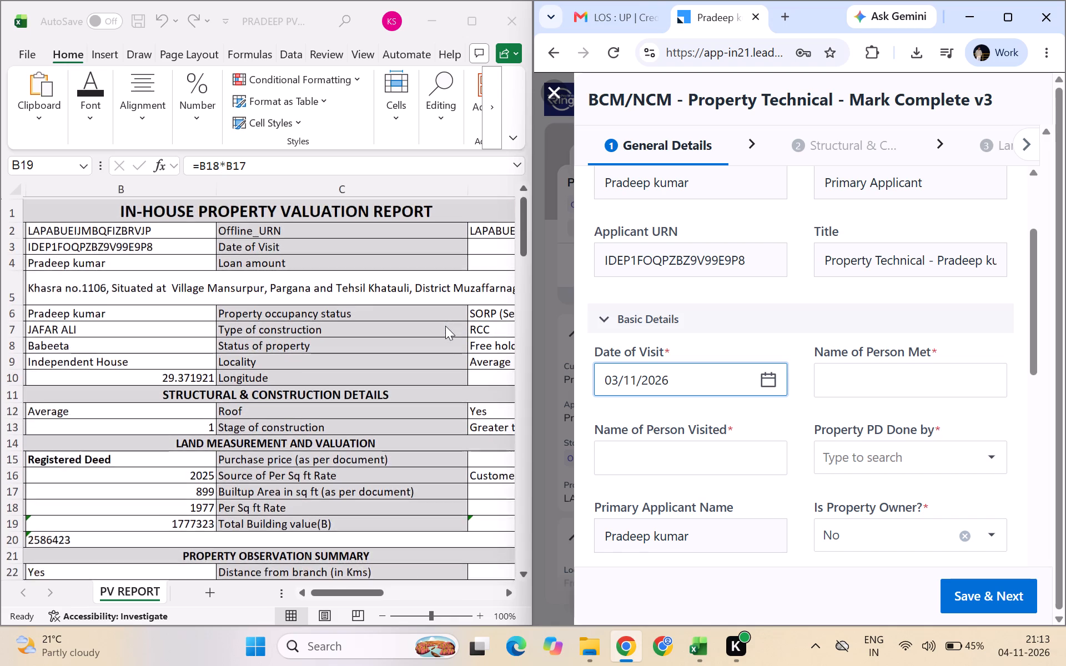
pyautogui.hscroll(-2, 445, 326)
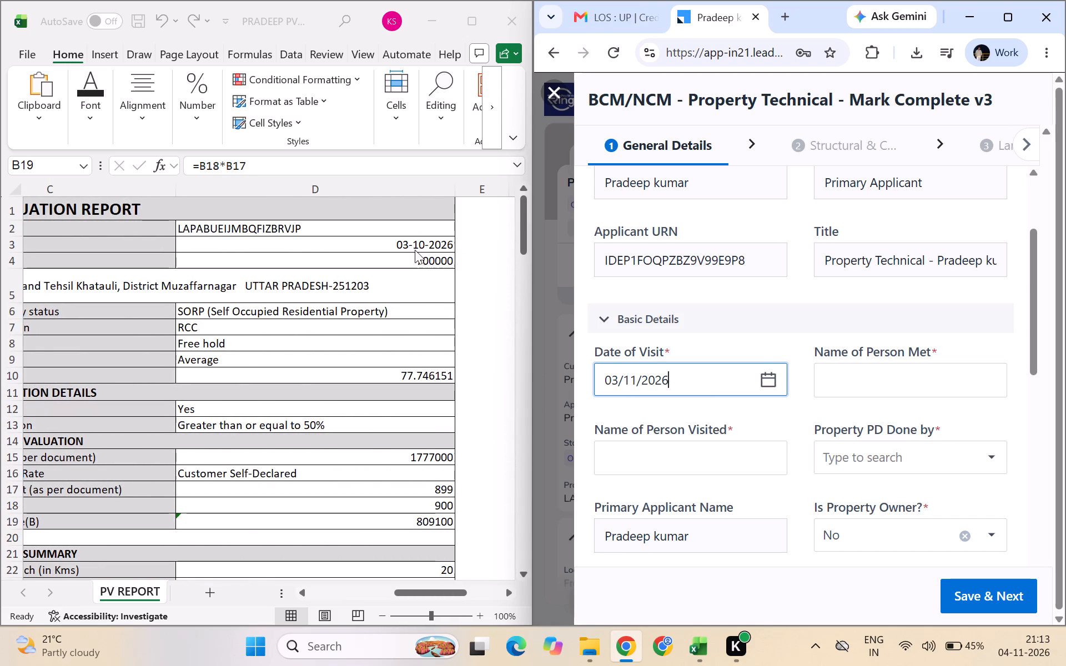
pyautogui.moveTo(419, 241); pyautogui.dragTo(425, 251)
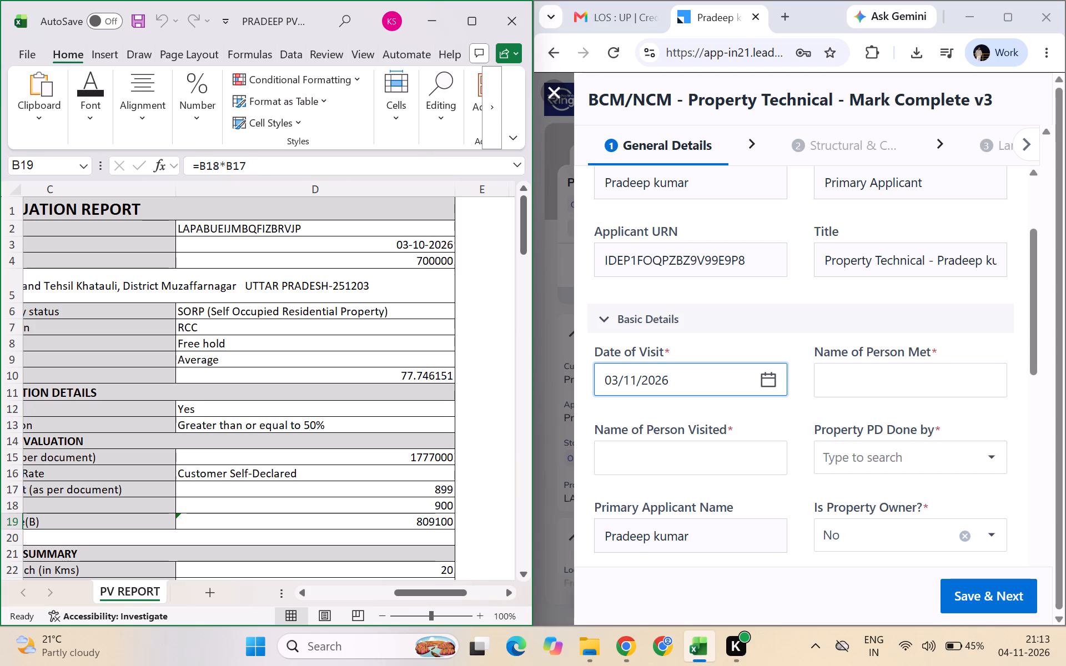
pyautogui.hscroll(3, 228, 347)
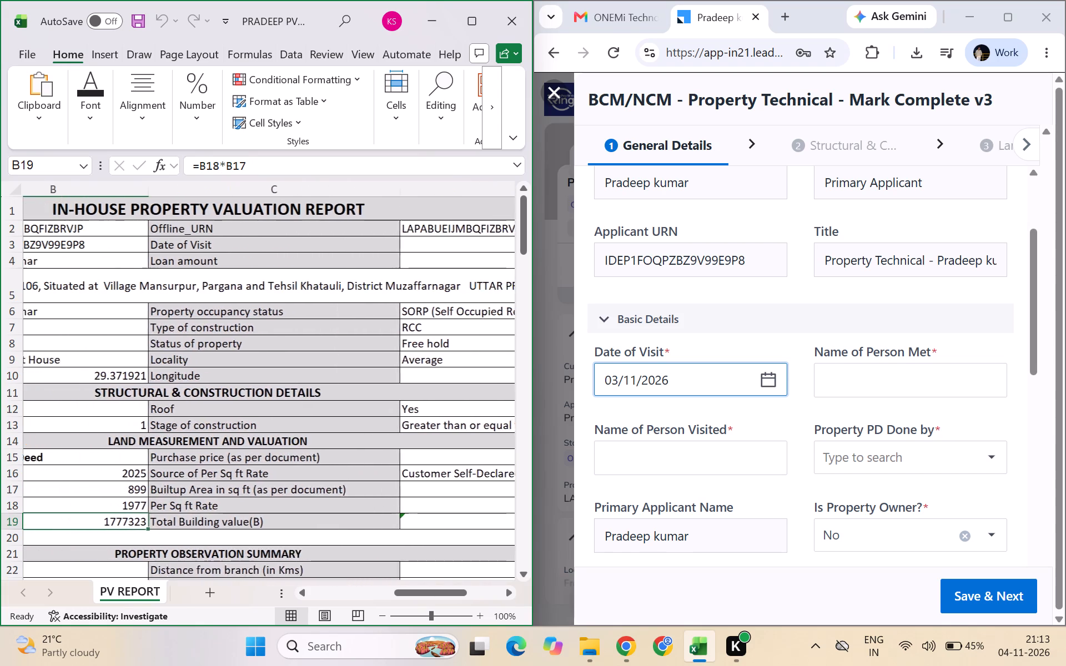
pyautogui.hscroll(1, 228, 347)
pyautogui.hscroll(-1, 358, 347)
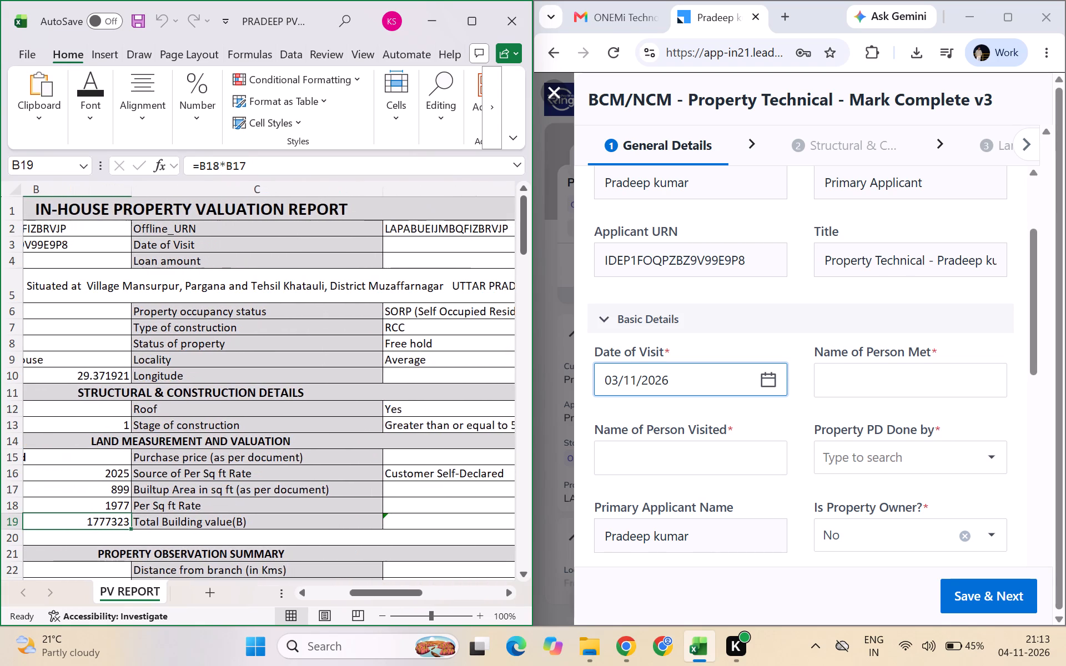
pyautogui.hscroll(-1, 358, 347)
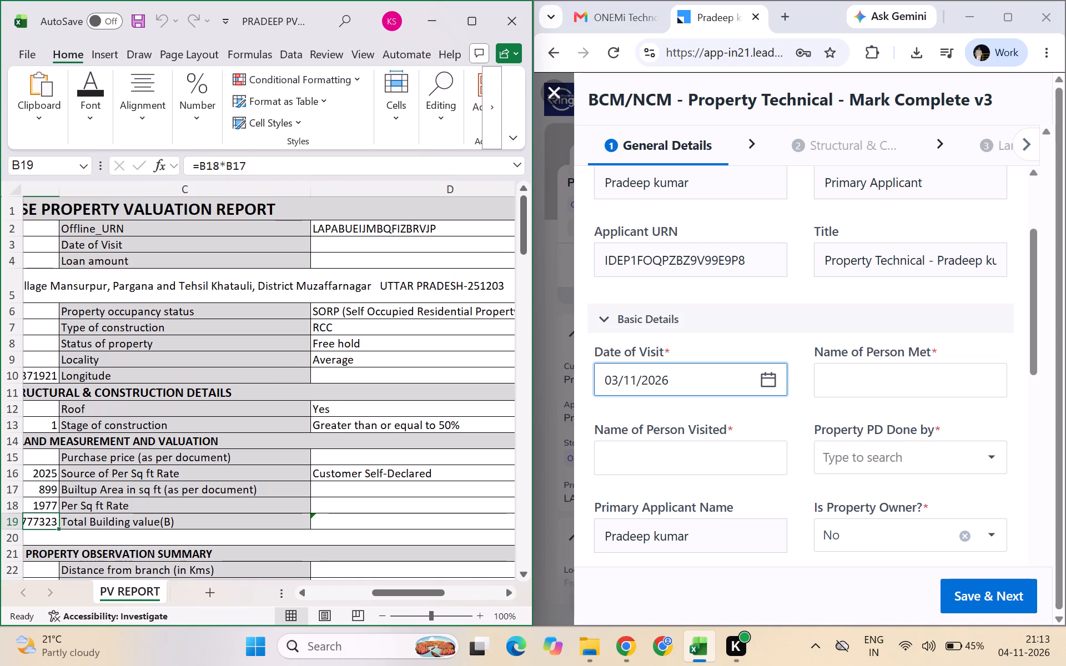
pyautogui.click(475, 18)
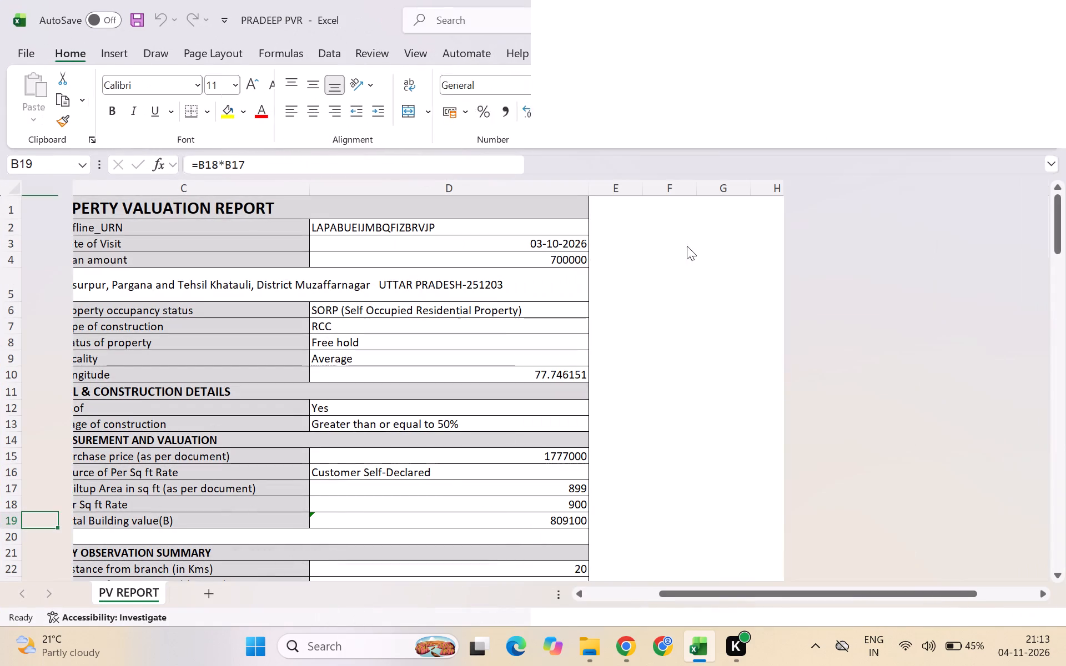
pyautogui.tripleClick(559, 246)
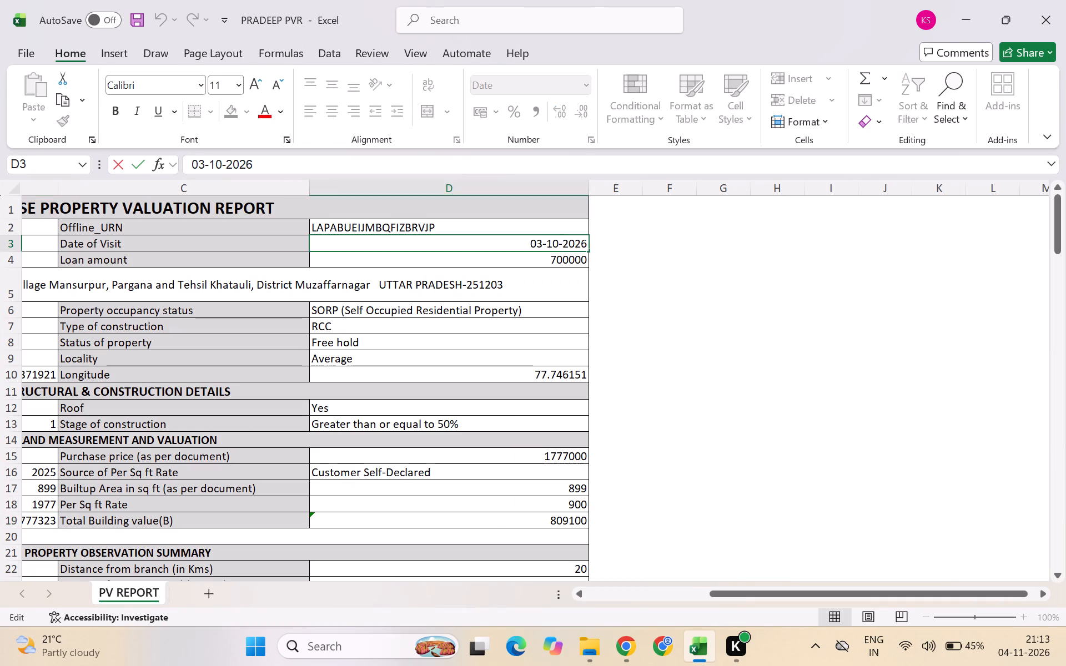
pyautogui.press('BackSpace')
pyautogui.press('1')
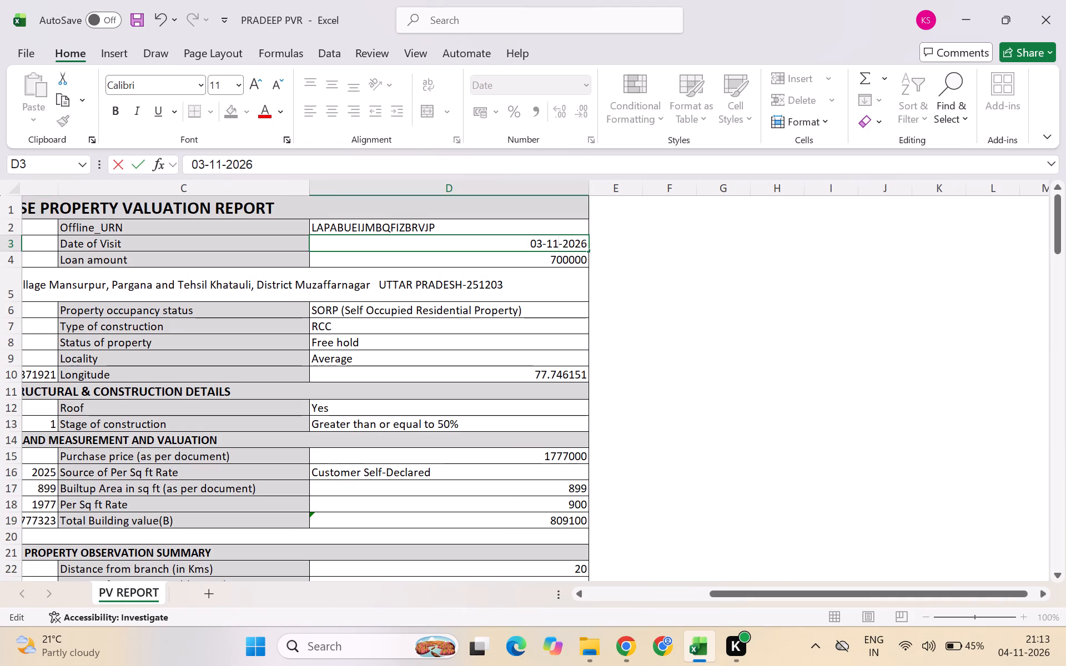
# Save the edited valuation report and close the workbook.
pyautogui.hotkey('ctrl', 's')
pyautogui.hotkey('ctrl', 's')
pyautogui.scroll(-1, 471, 373)
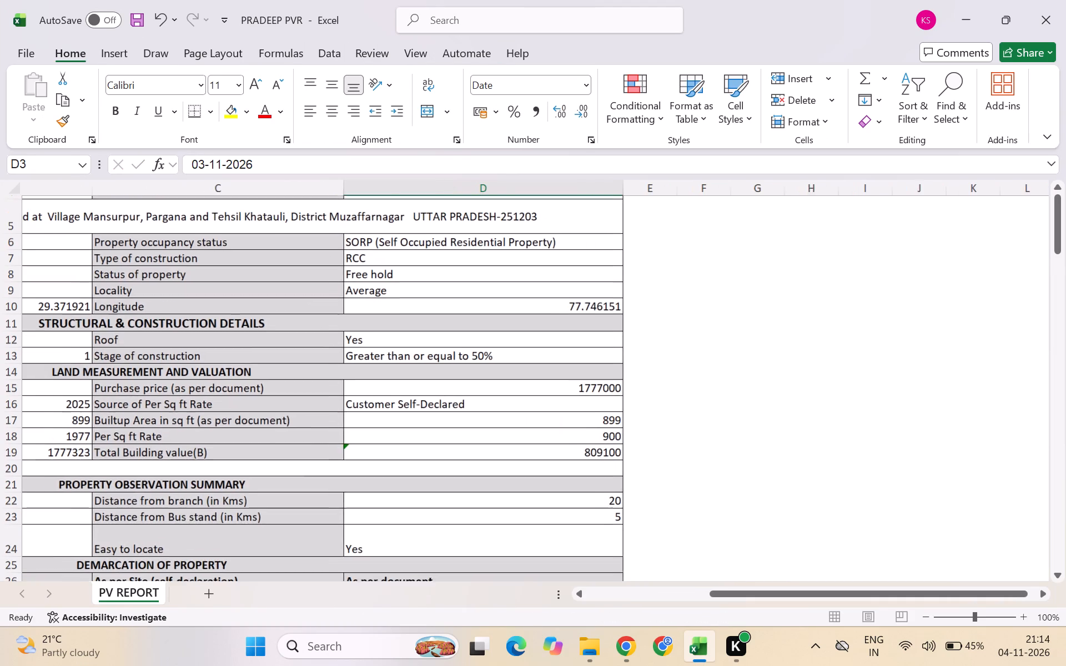
pyautogui.scroll(-1, 471, 373)
pyautogui.scroll(2, 465, 442)
pyautogui.scroll(-1, 465, 442)
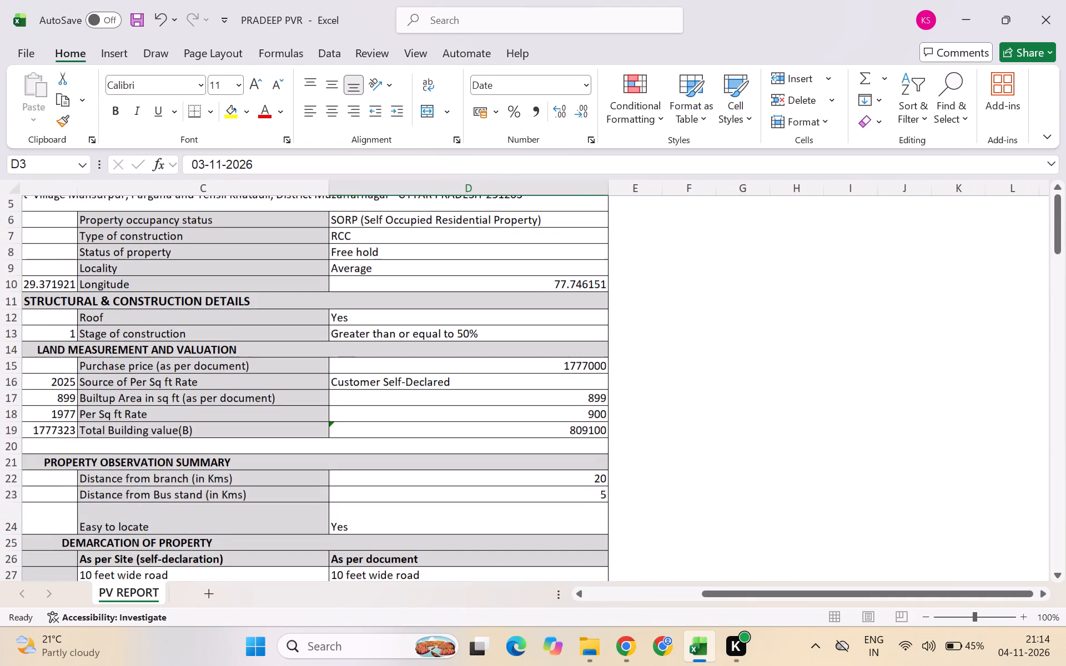
pyautogui.hscroll(2, 393, 465)
pyautogui.hotkey('ctrl', 's')
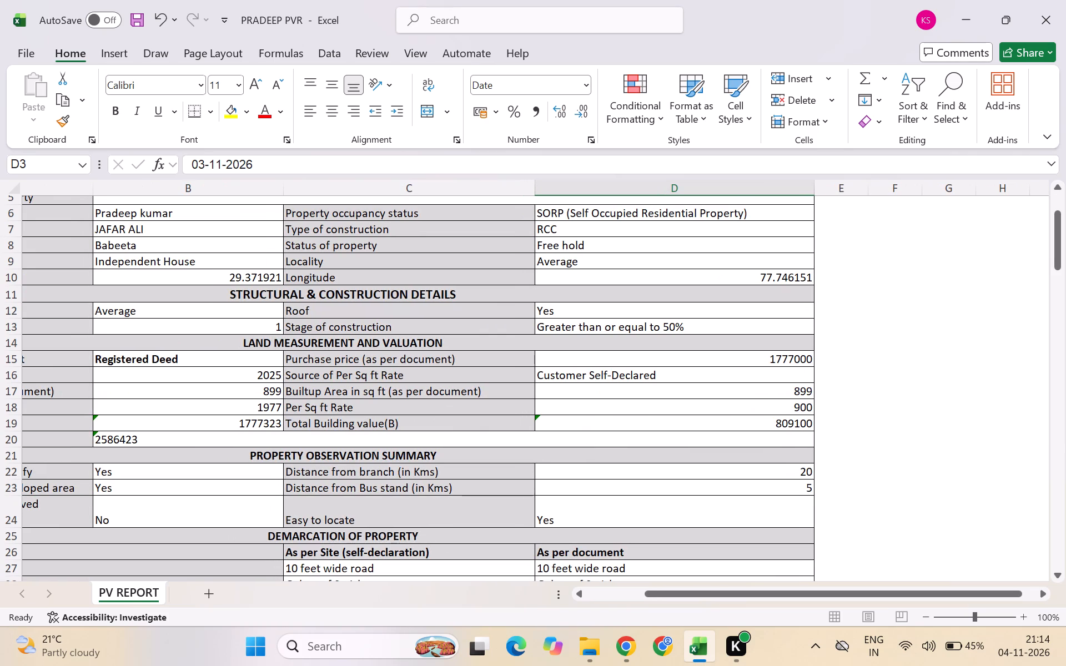
pyautogui.click(1044, 19)
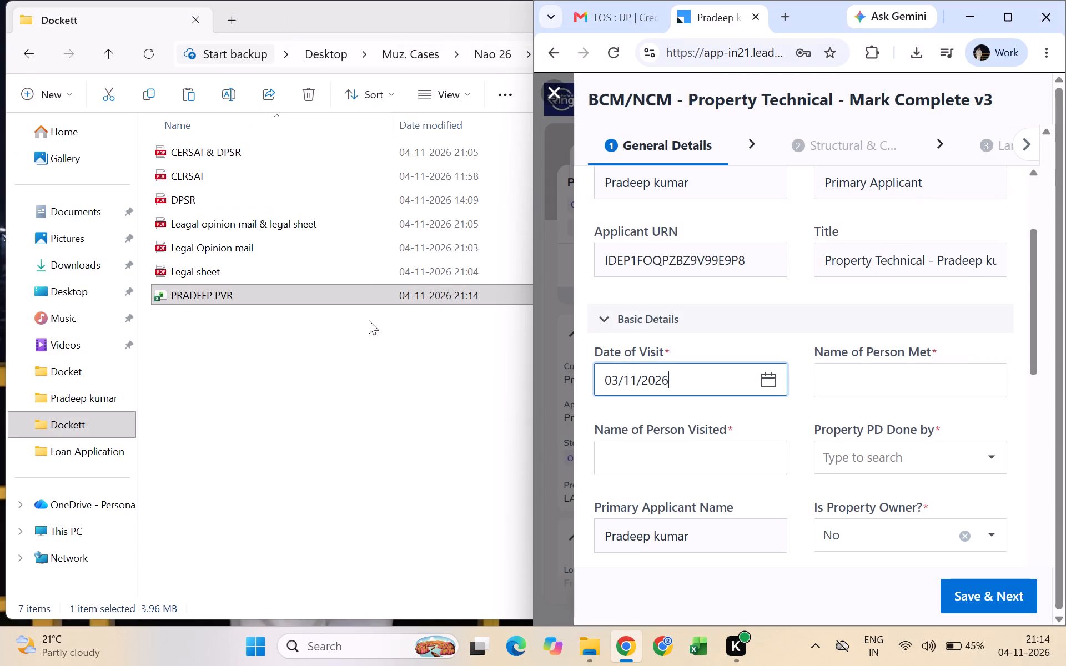
# Reopen the PVR workbook from the Dockett folder and arrange it side by side with the Property Technical form.
pyautogui.doubleClick(371, 289)
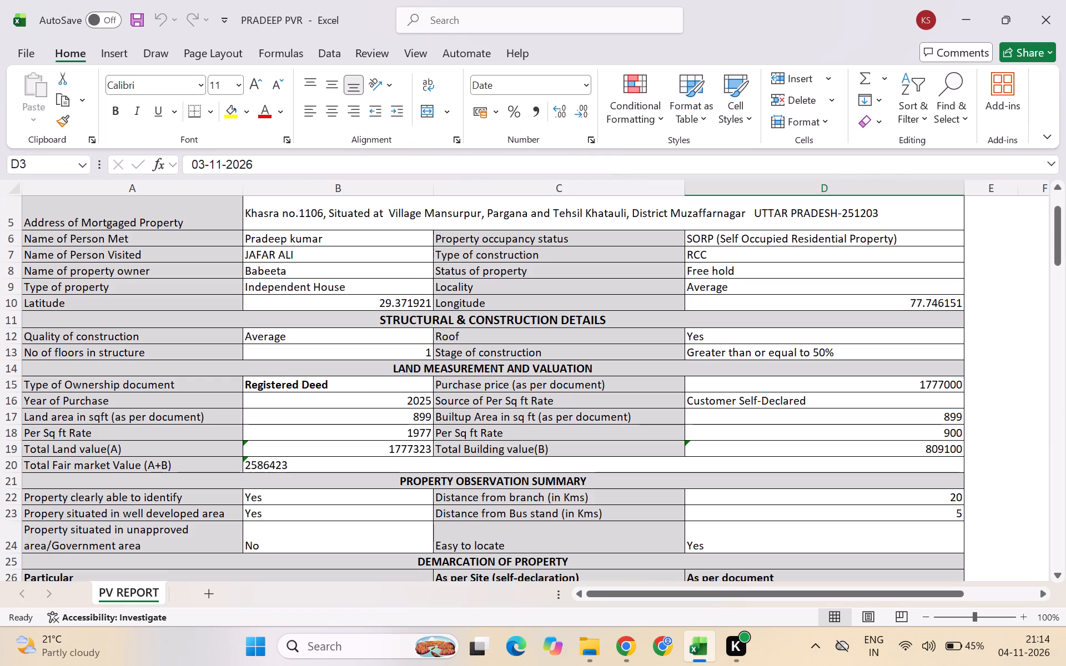
pyautogui.press('super+Left')
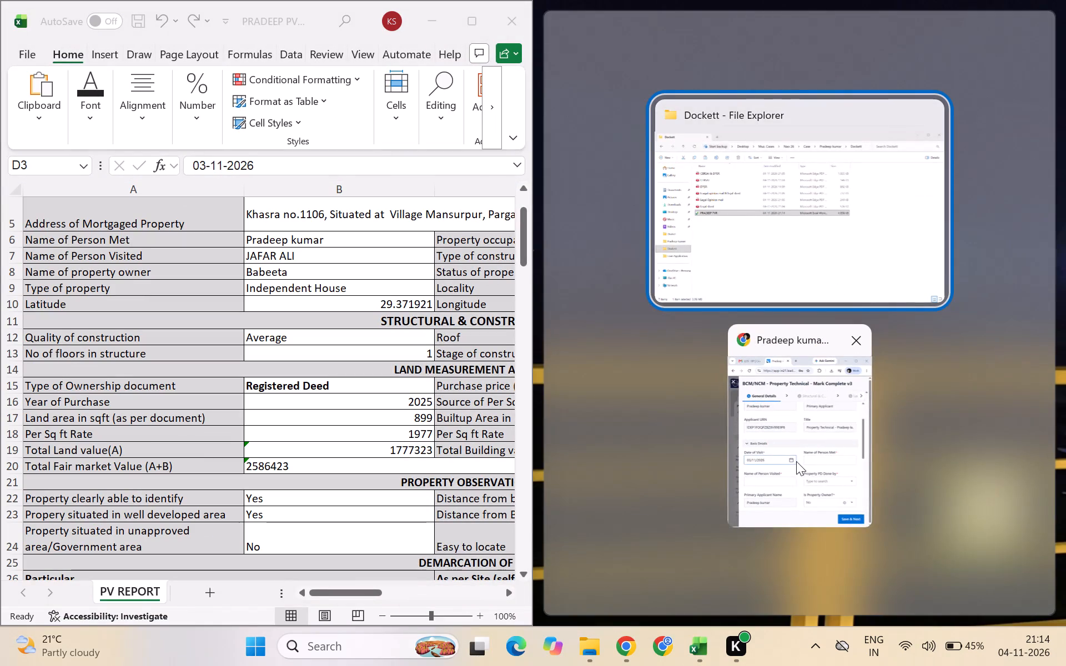
pyautogui.click(796, 461)
# Copy the Name of Person Met from cell B6 of the valuation report into the form's matching field.
pyautogui.scroll(-1, 762, 401)
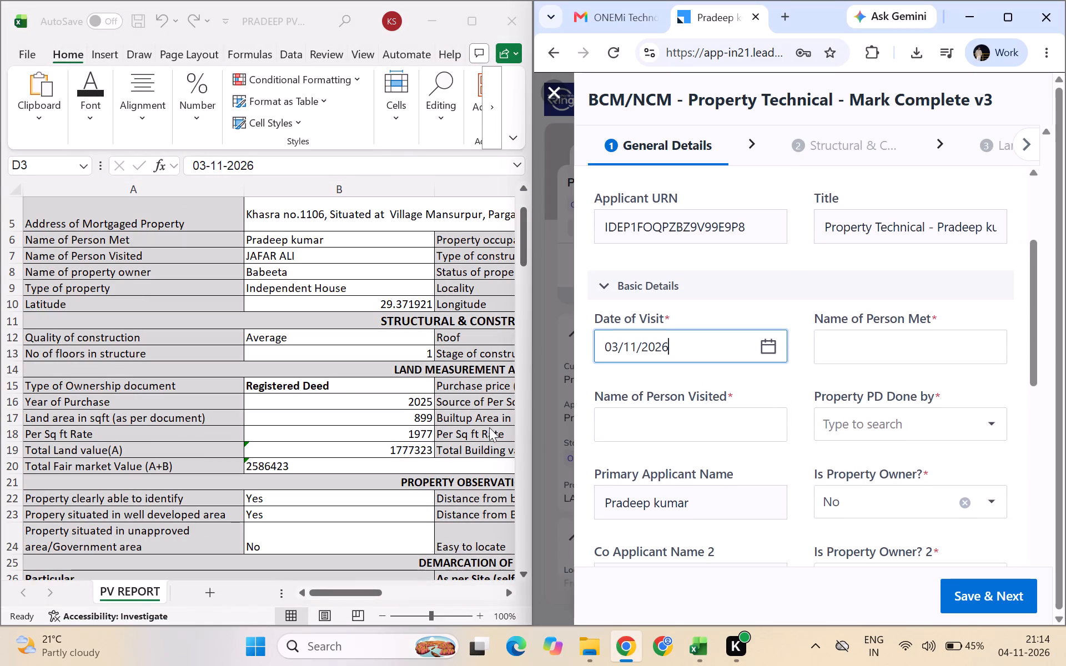
pyautogui.hscroll(-2, 444, 369)
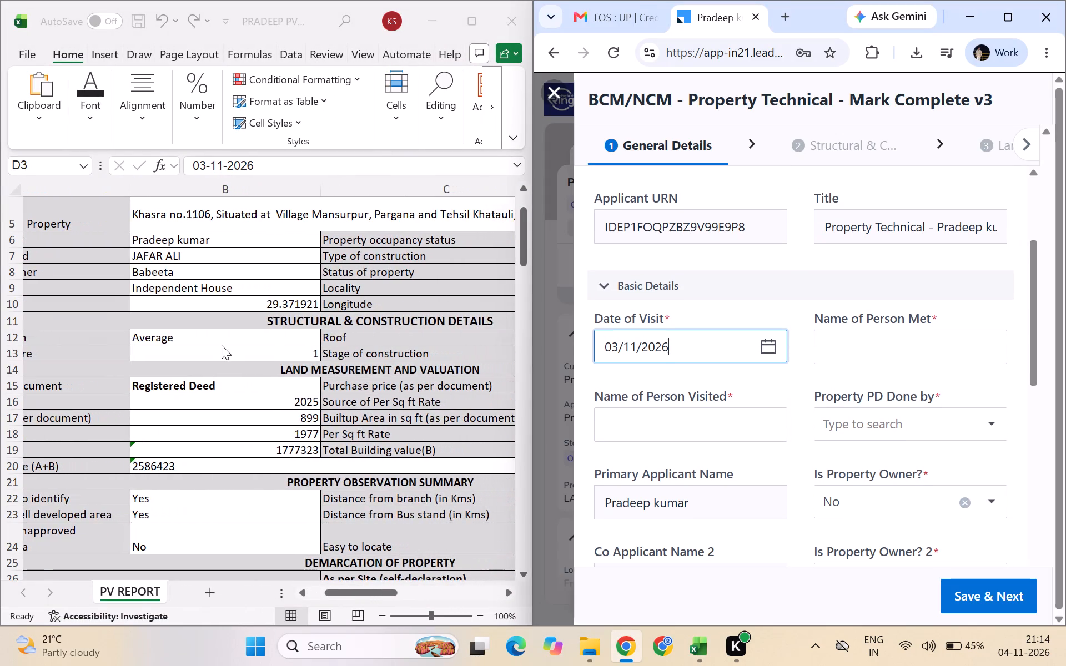
pyautogui.hscroll(1, 222, 345)
pyautogui.doubleClick(249, 235)
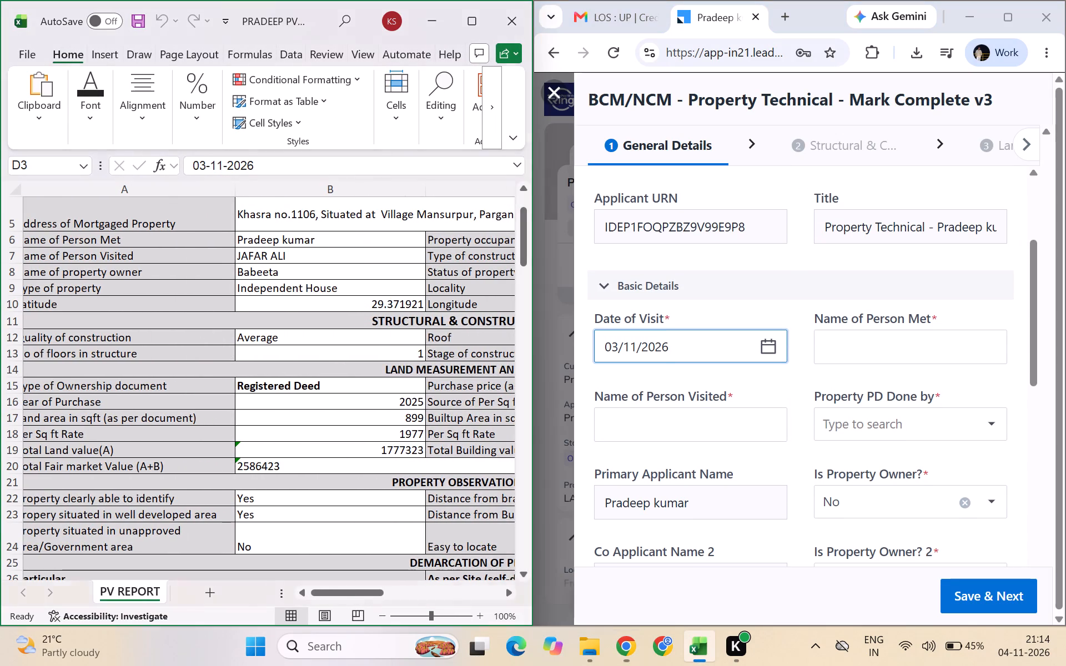
pyautogui.hscroll(5, 211, 296)
pyautogui.hscroll(-1, 420, 283)
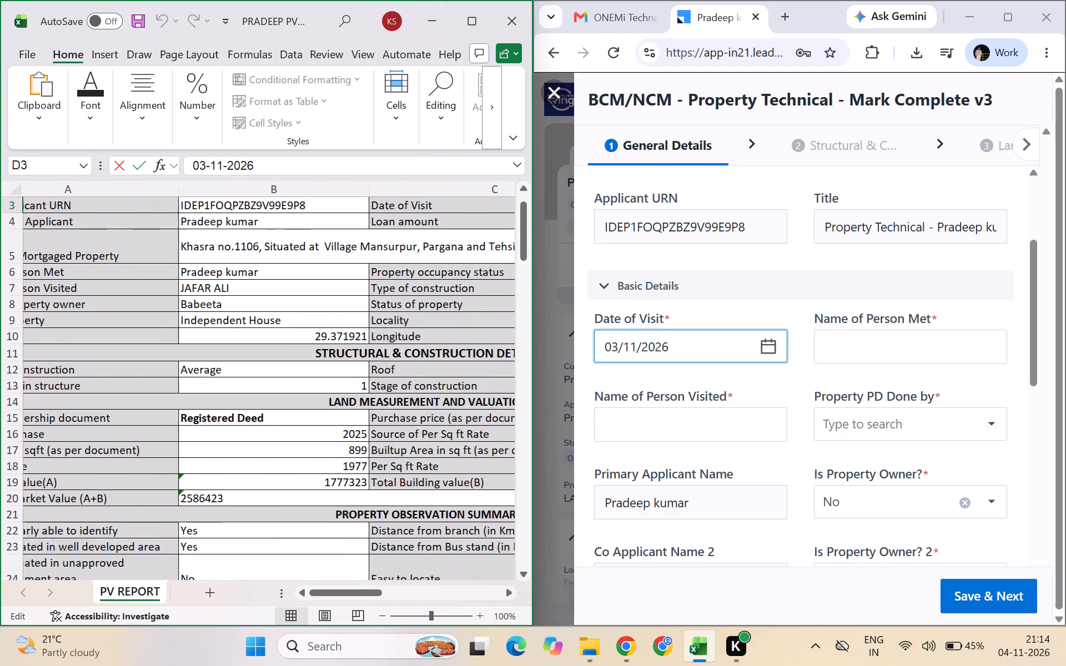
pyautogui.hscroll(-1, 420, 283)
pyautogui.click(237, 277)
pyautogui.tripleClick(229, 272)
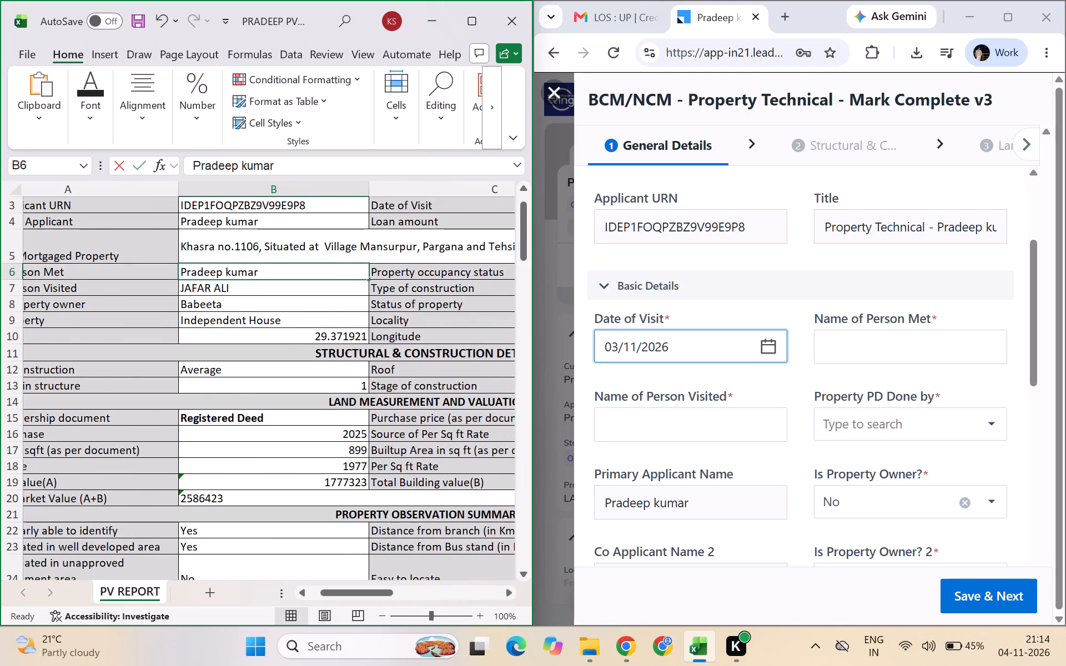
pyautogui.keyDown('ctrl'); pyautogui.click(229, 272); pyautogui.keyUp('ctrl')
pyautogui.tripleClick(209, 273)
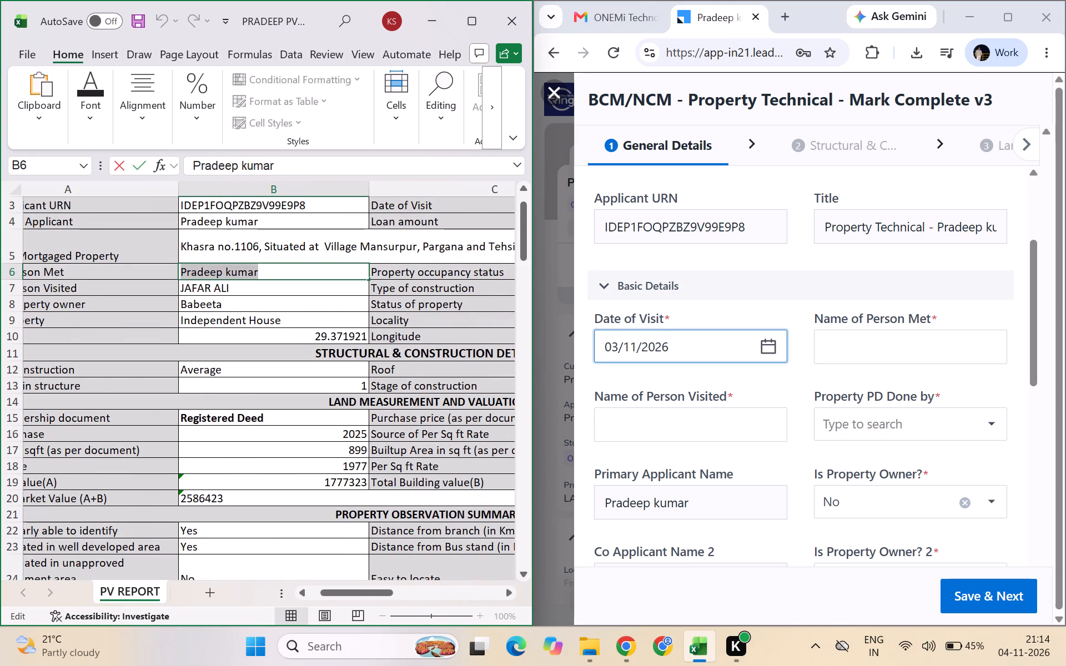
pyautogui.hotkey('ctrl', 'c')
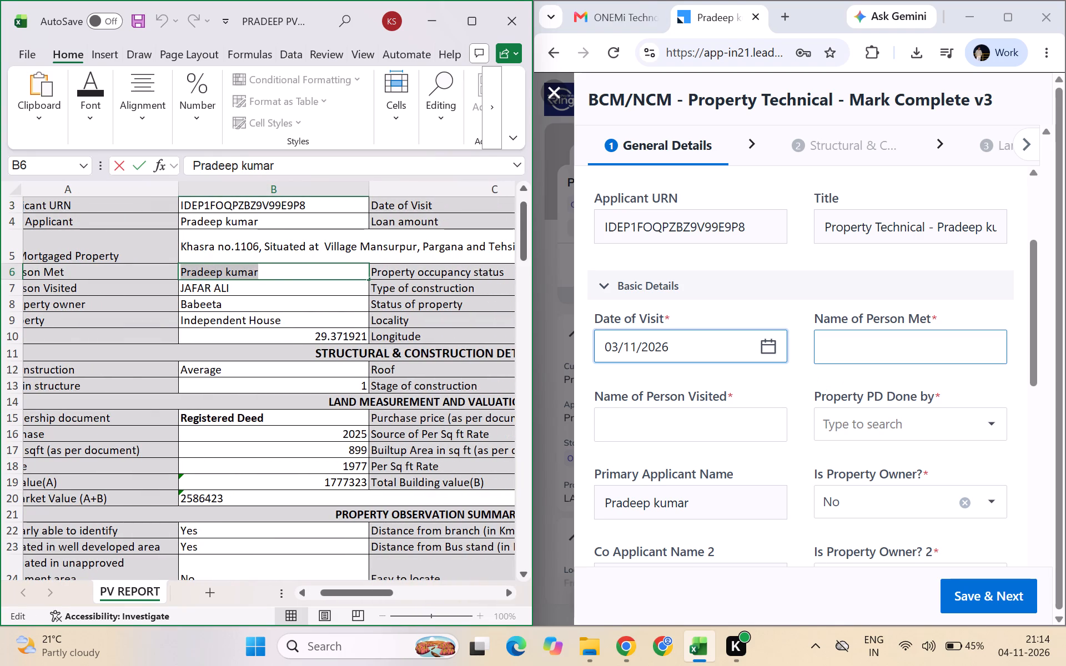
pyautogui.click(894, 357)
pyautogui.hotkey('ctrl', 'v')
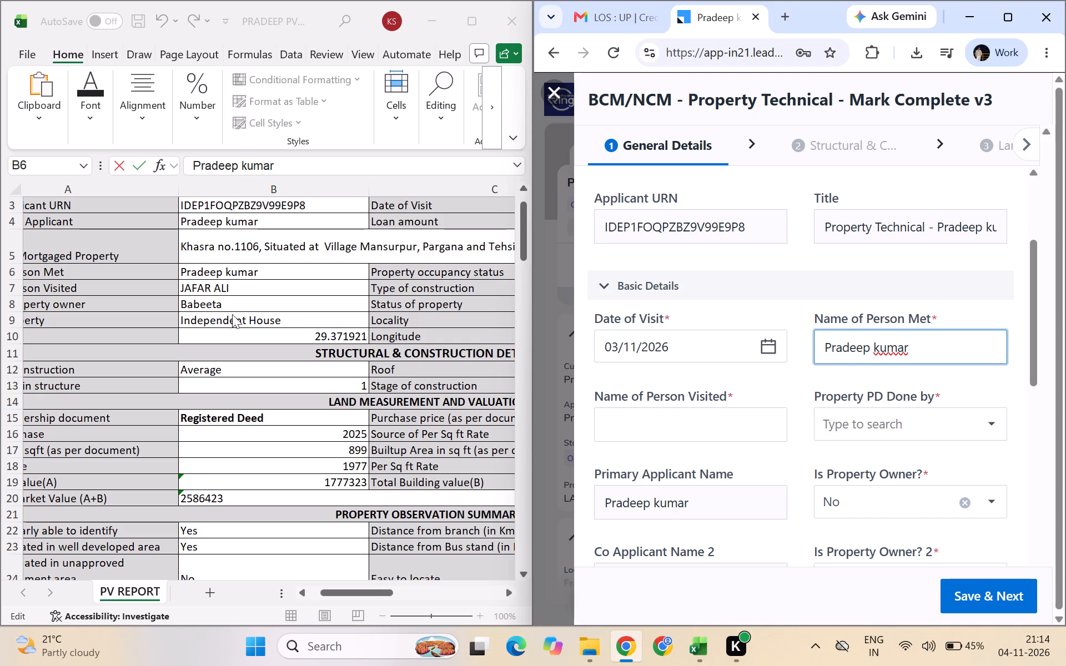
# Copy the Name of Person Visited from cell B7 of the valuation report into the form's matching field.
pyautogui.doubleClick(202, 290)
pyautogui.tripleClick(202, 290)
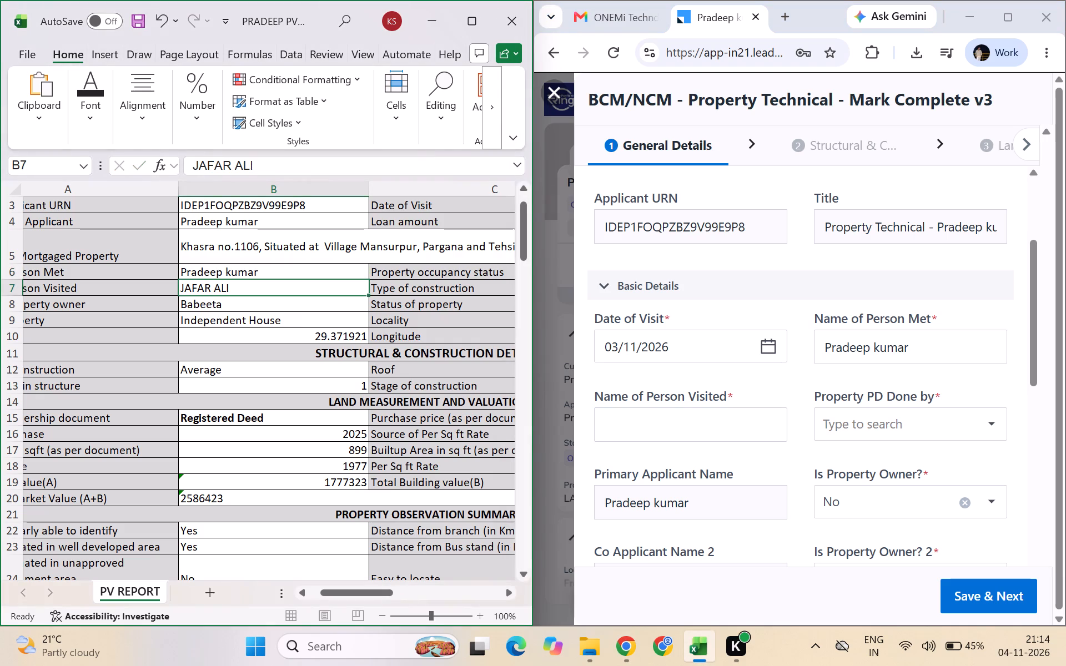
pyautogui.doubleClick(202, 290)
pyautogui.hotkey('ctrl', 'c')
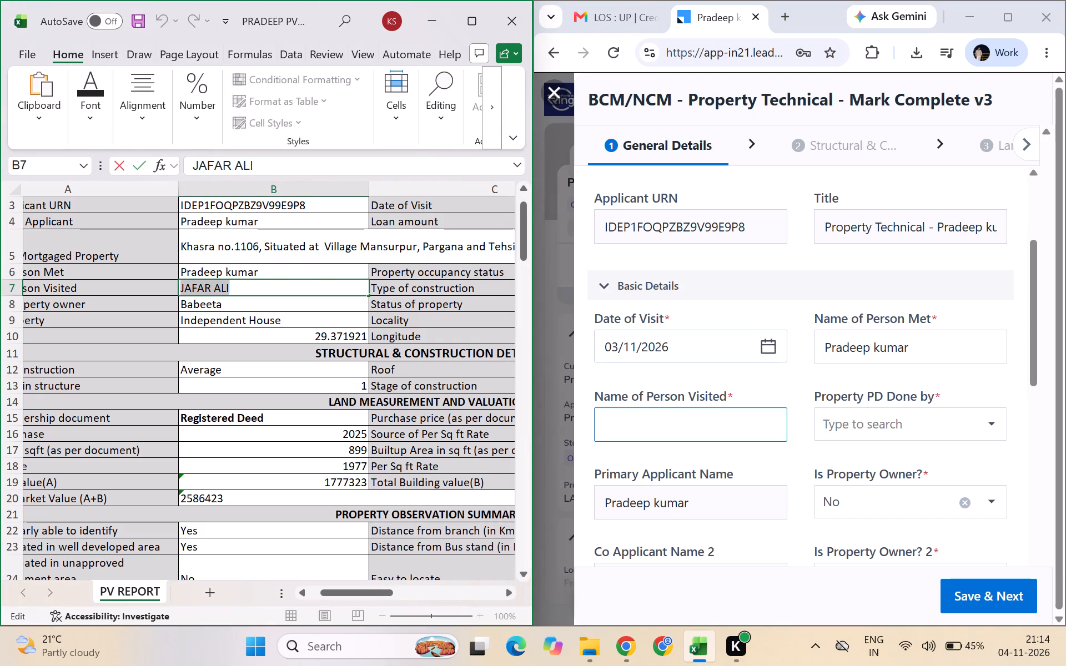
pyautogui.click(688, 427)
pyautogui.hotkey('ctrl', 'v')
# Set Property PD Done by to BCM in the Basic Details section.
pyautogui.click(883, 426)
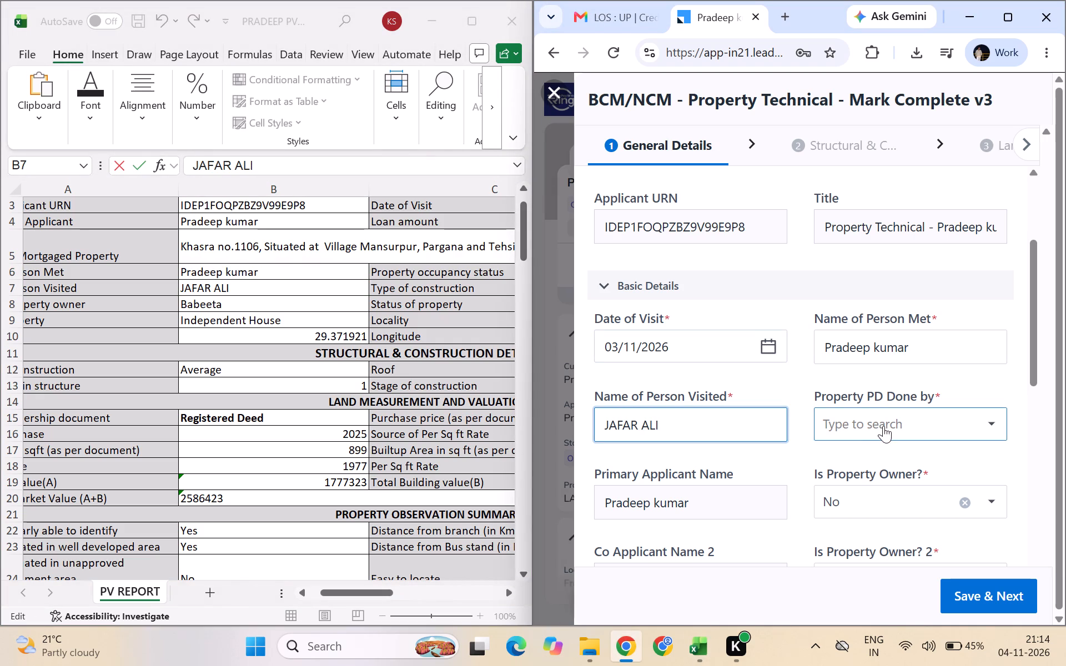
pyautogui.click(858, 534)
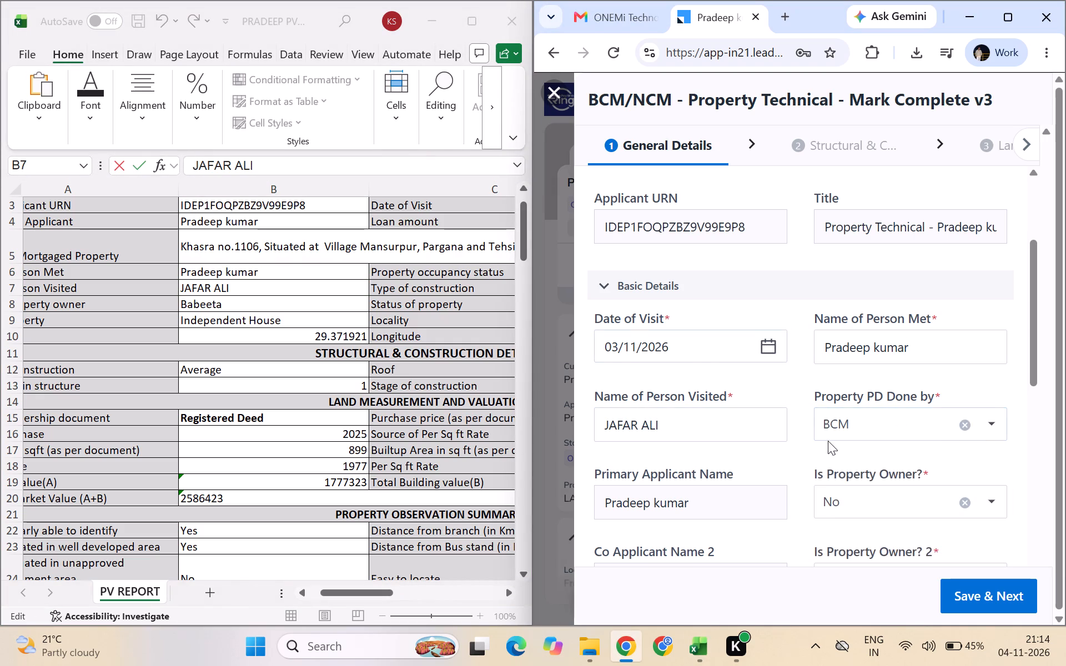
# Enter a comma as the Landmark in the Property Technical form.
pyautogui.scroll(-3, 828, 441)
pyautogui.scroll(-2, 758, 465)
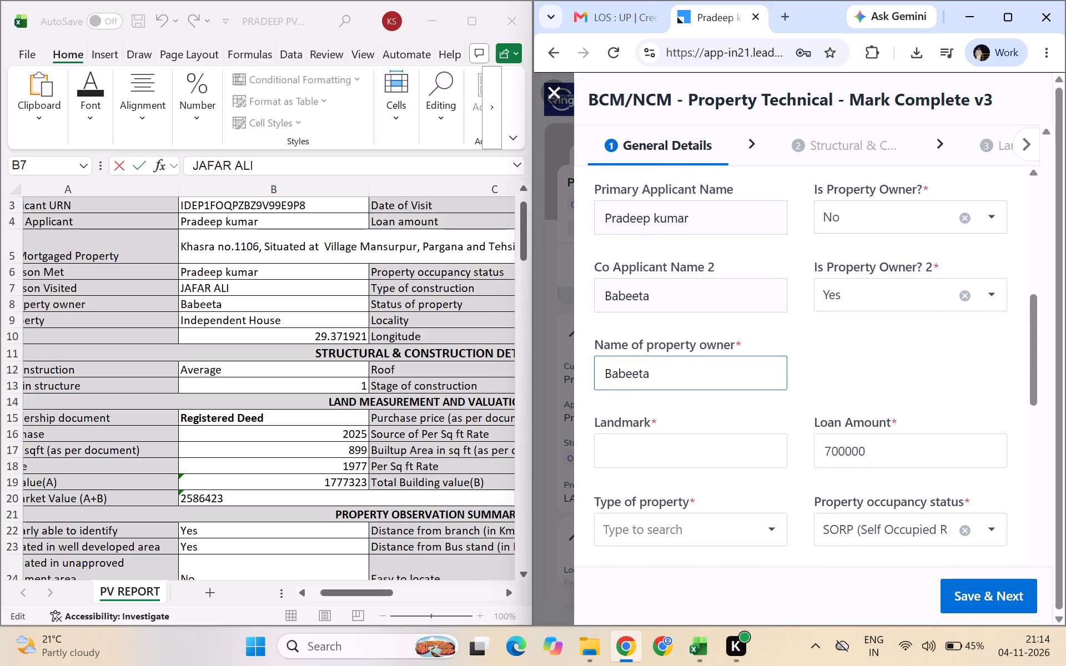
pyautogui.click(656, 476)
pyautogui.click(633, 440)
pyautogui.press(',')
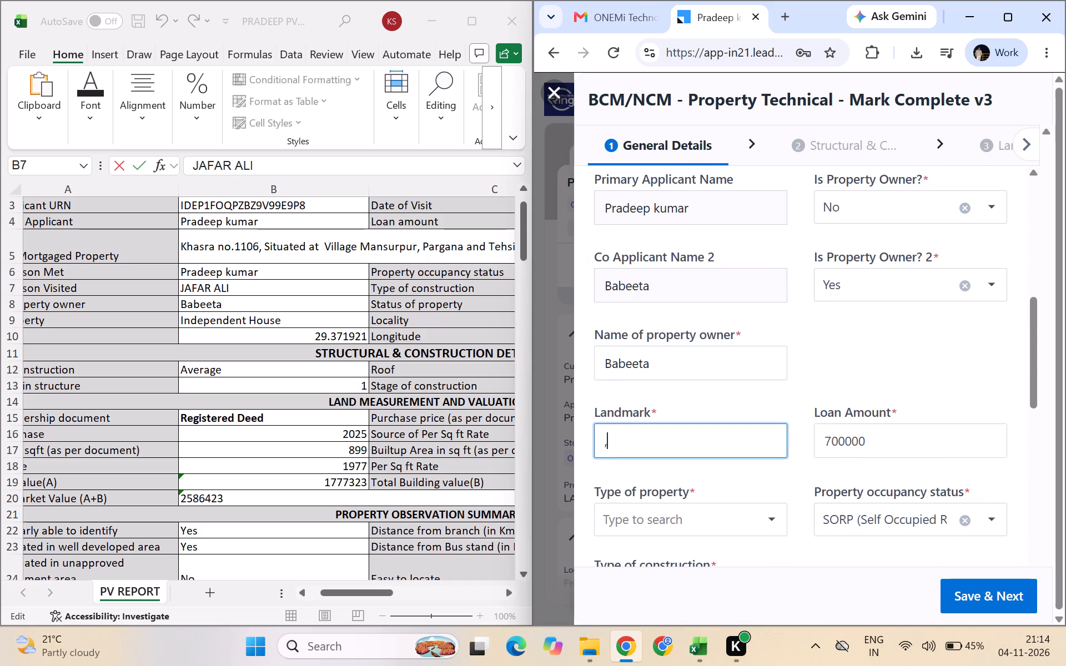
# Set the Type of property to Independent House and the Type of construction to RCC, following the valuation report.
pyautogui.scroll(-2, 688, 475)
pyautogui.click(734, 365)
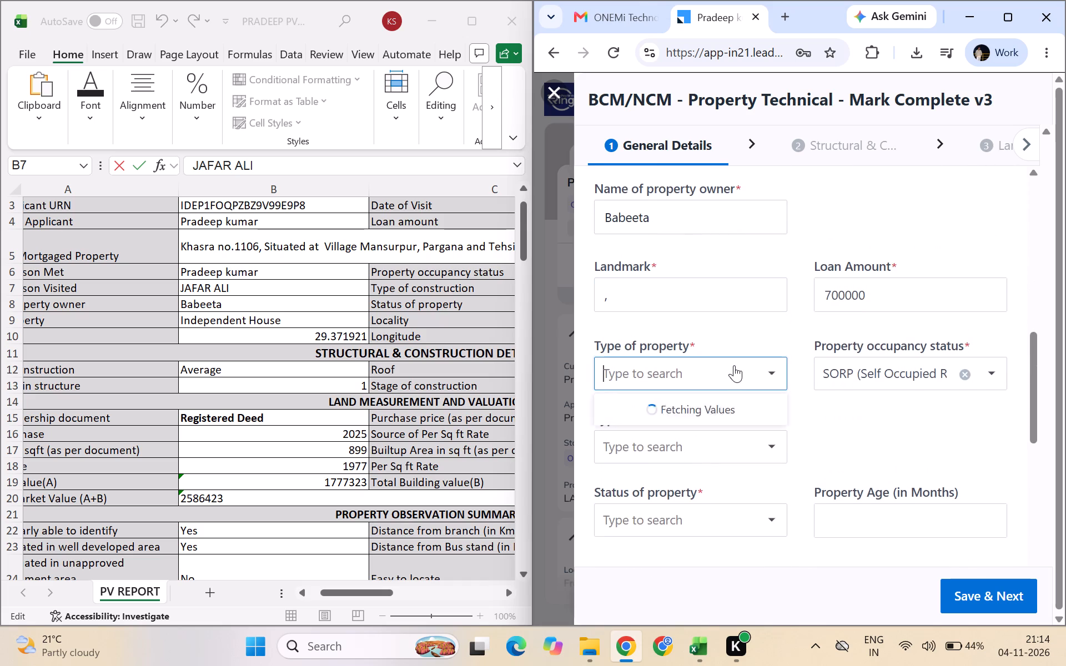
pyautogui.click(677, 446)
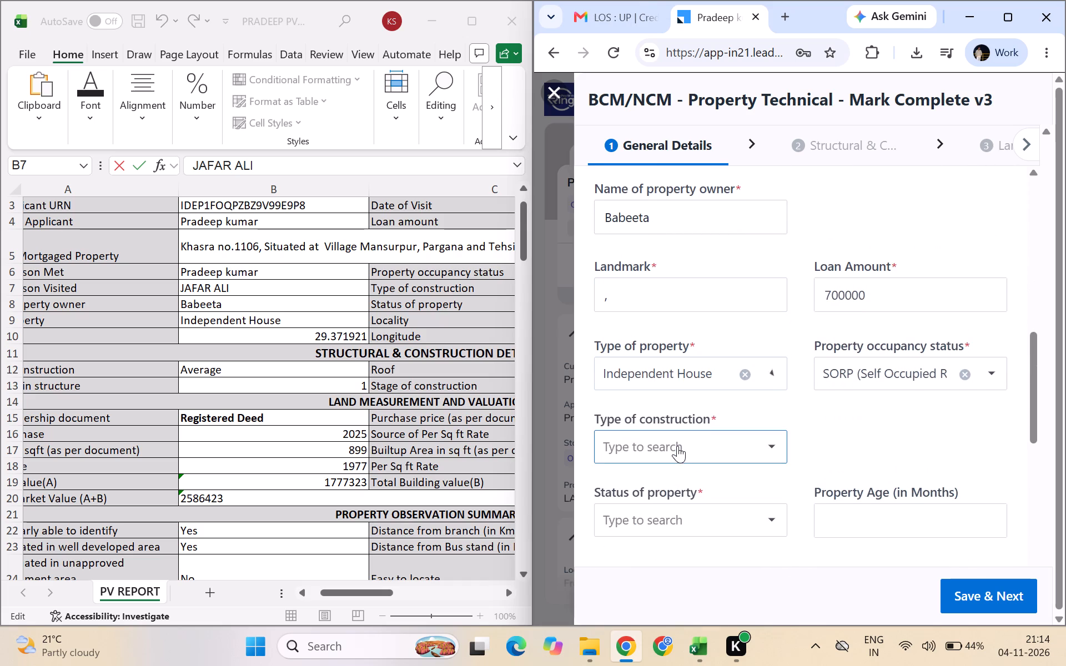
pyautogui.scroll(-1, 796, 454)
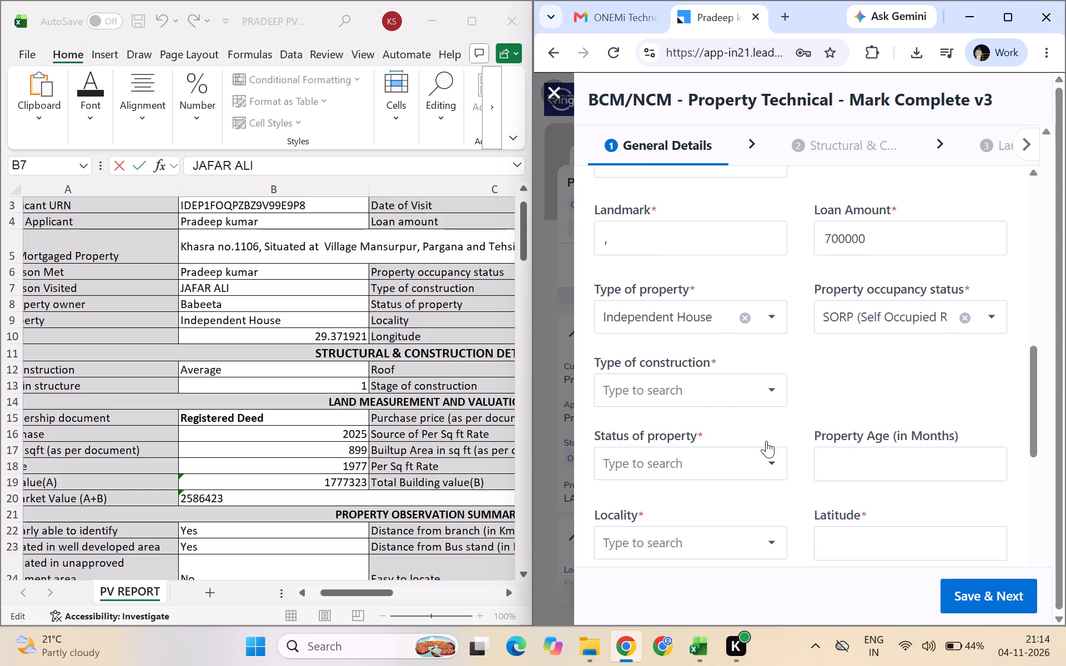
pyautogui.click(731, 394)
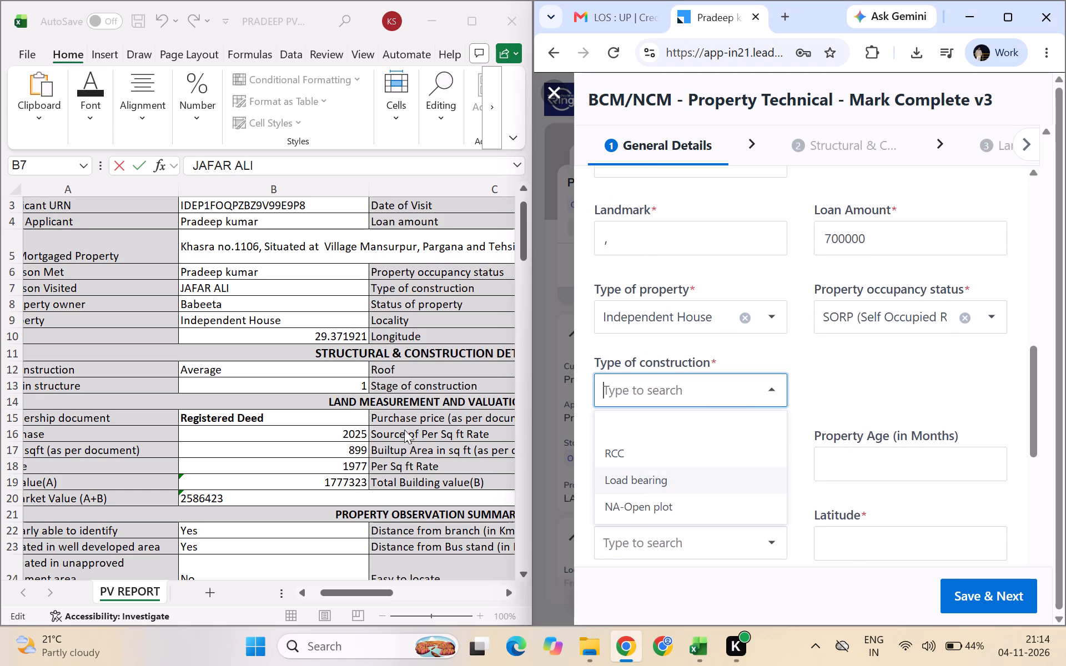
pyautogui.hscroll(-3, 395, 425)
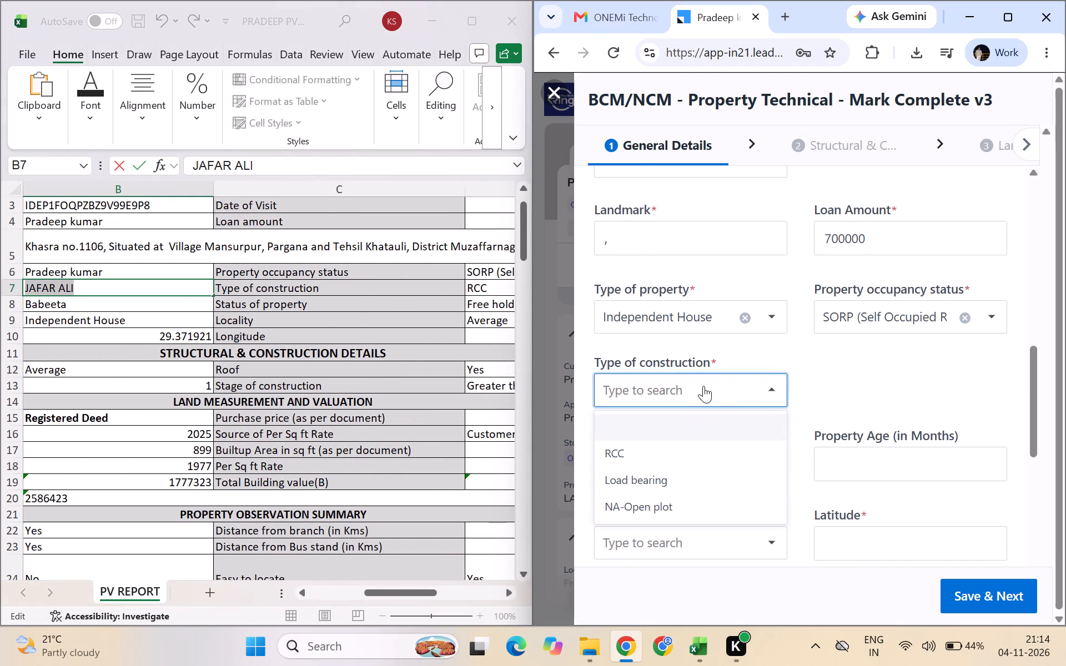
pyautogui.click(642, 450)
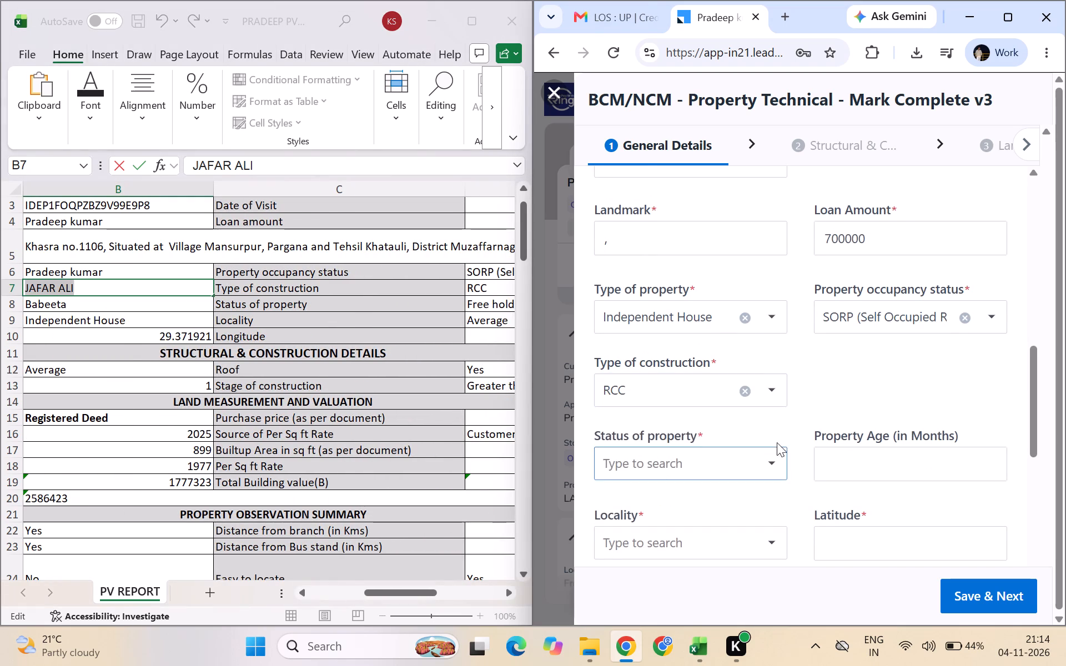
# Set the Status of property to Free hold and the Locality to Average, leaving Property Age blank.
pyautogui.moveTo(732, 473); pyautogui.dragTo(670, 523)
pyautogui.click(670, 523)
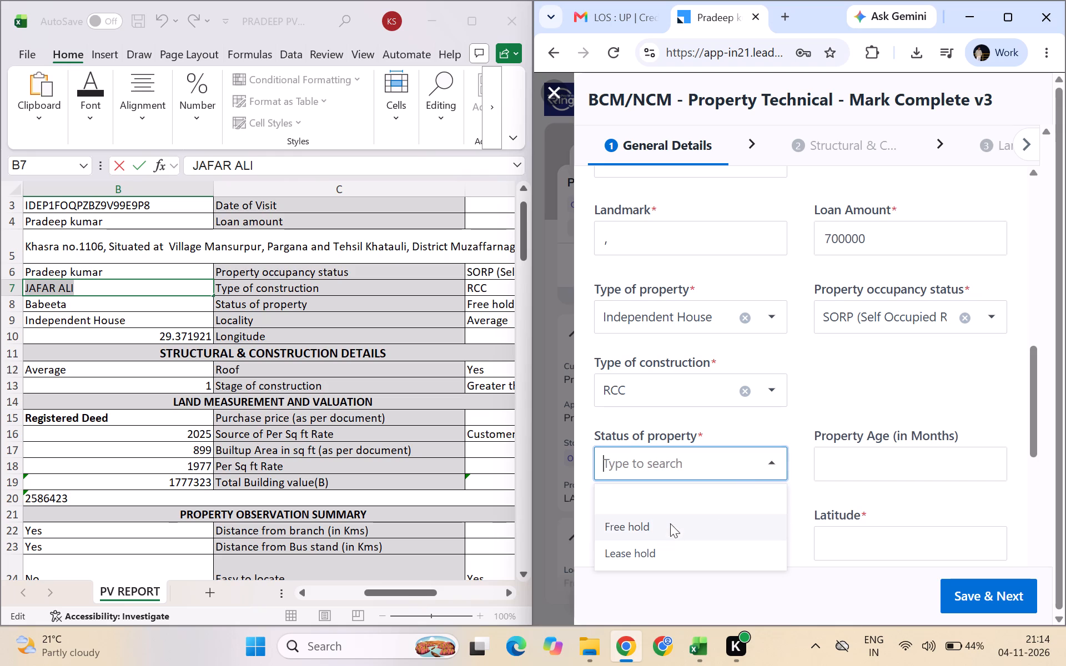
pyautogui.click(864, 467)
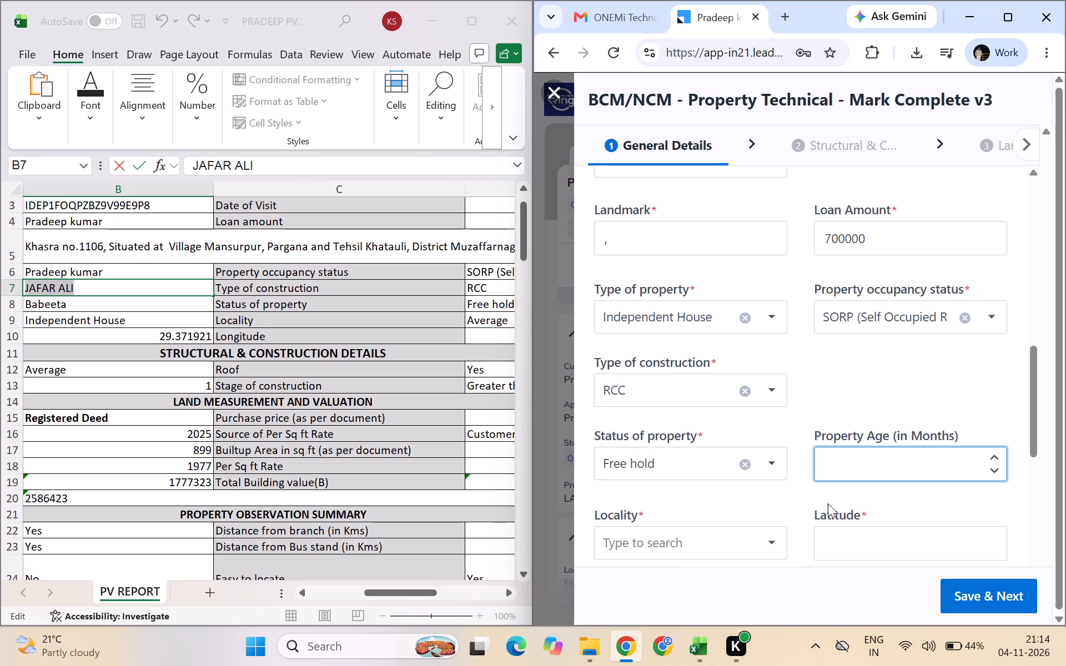
pyautogui.scroll(-2, 762, 527)
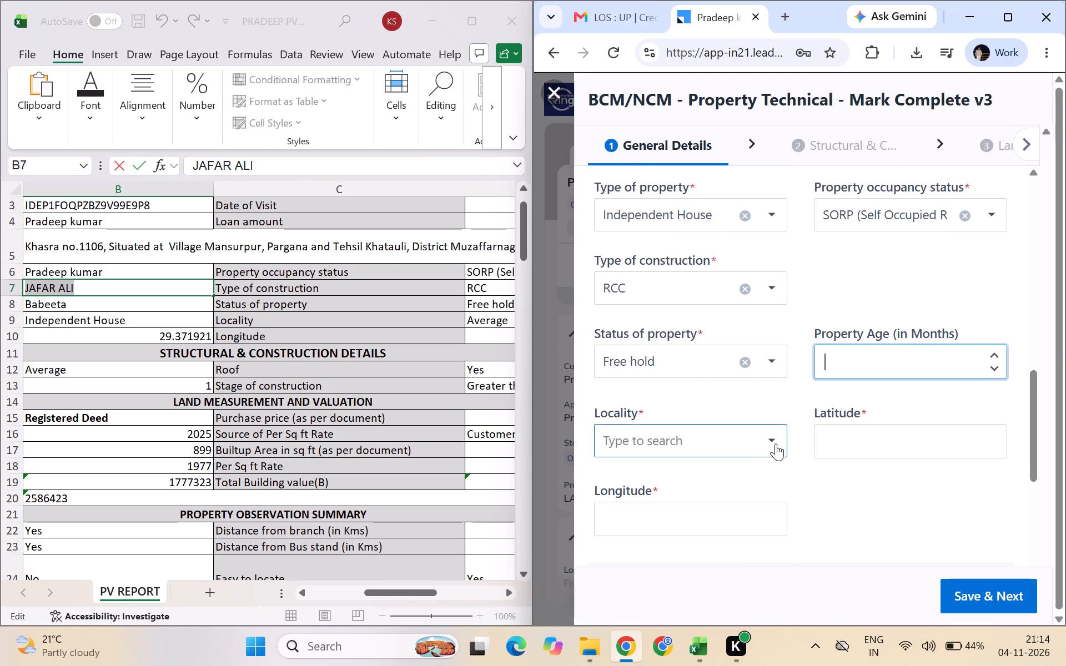
pyautogui.moveTo(778, 441); pyautogui.dragTo(644, 532)
pyautogui.click(644, 532)
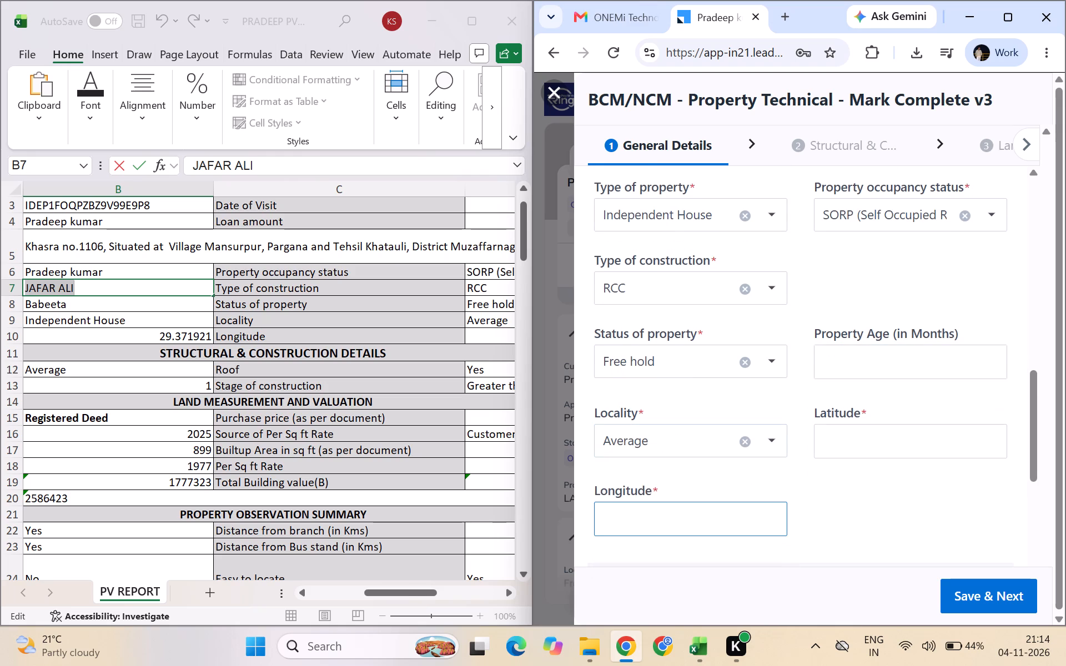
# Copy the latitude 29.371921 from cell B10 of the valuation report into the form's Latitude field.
pyautogui.scroll(-1, 740, 508)
pyautogui.hscroll(1, 324, 410)
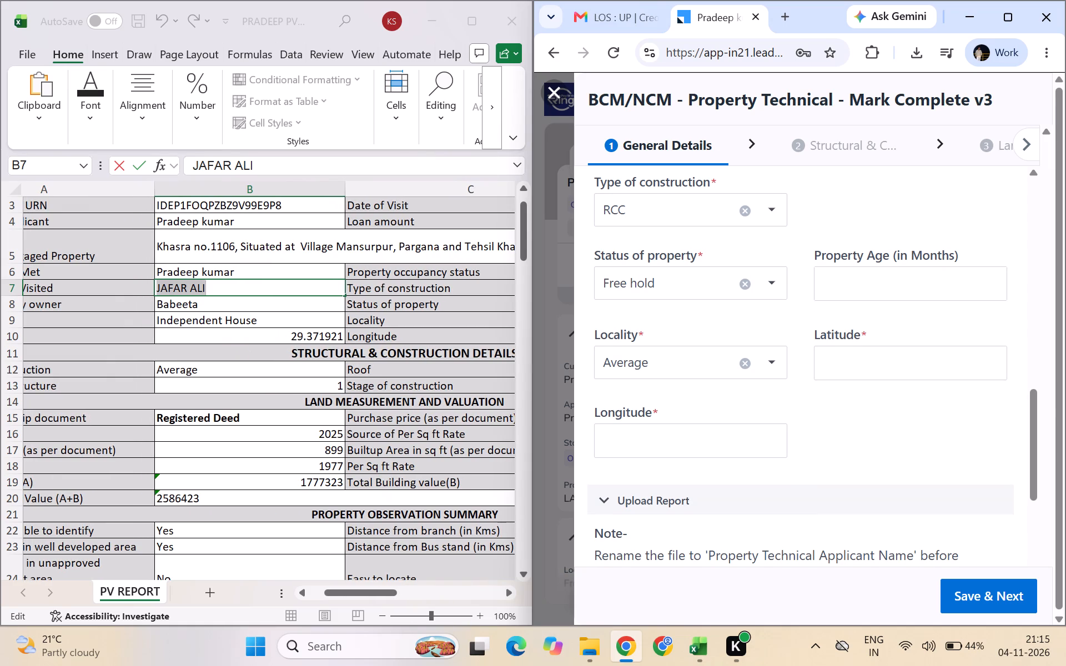
pyautogui.click(302, 341)
pyautogui.doubleClick(303, 340)
pyautogui.tripleClick(315, 338)
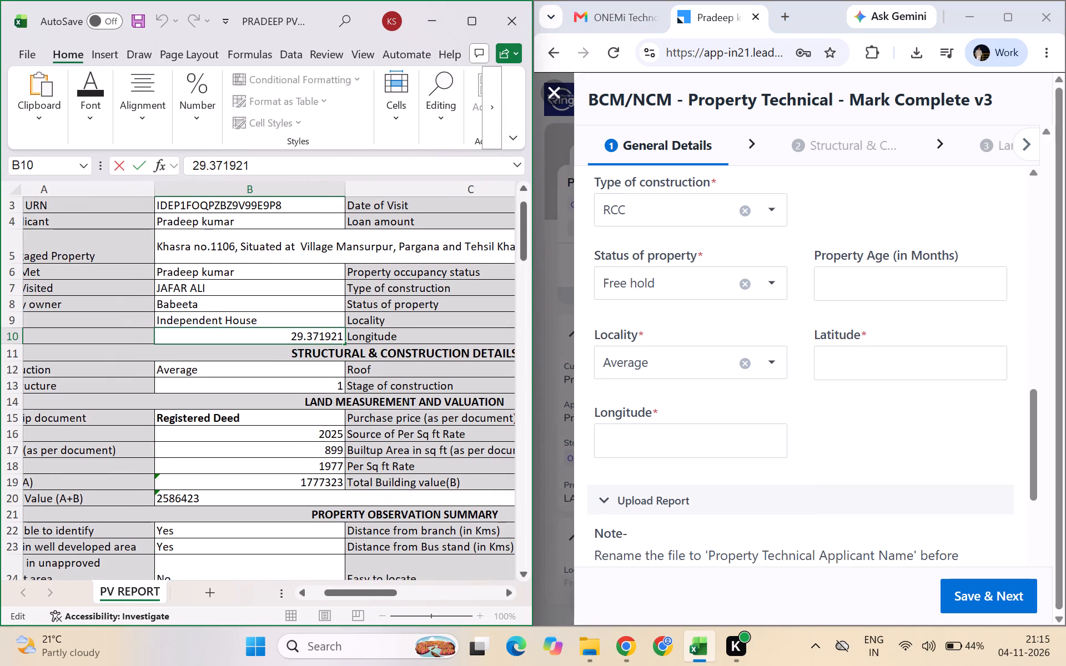
pyautogui.hotkey('ctrl', 'c')
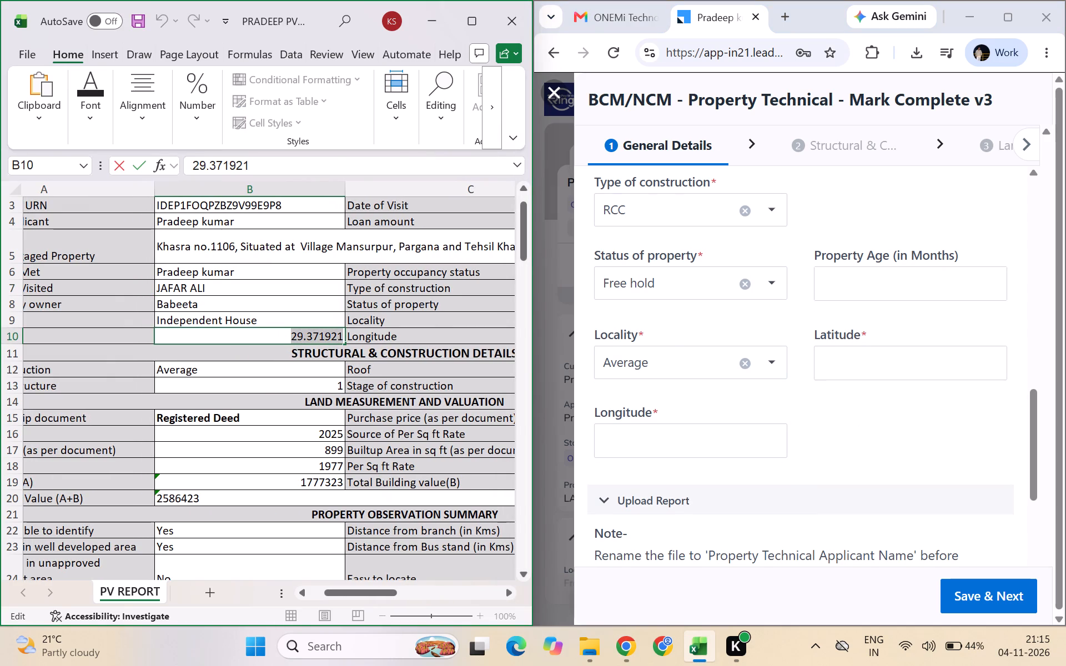
pyautogui.click(847, 367)
pyautogui.hotkey('ctrl', 'v')
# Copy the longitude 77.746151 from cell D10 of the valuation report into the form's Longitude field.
pyautogui.hscroll(-1, 431, 339)
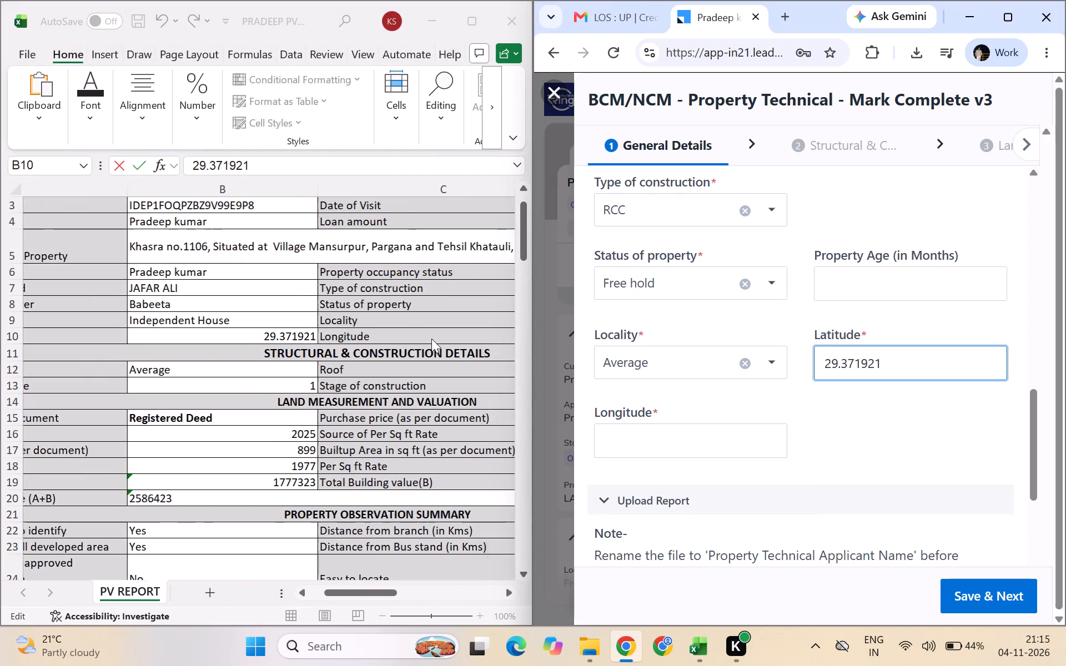
pyautogui.hscroll(-1, 431, 339)
pyautogui.click(471, 329)
pyautogui.hscroll(-2, 480, 331)
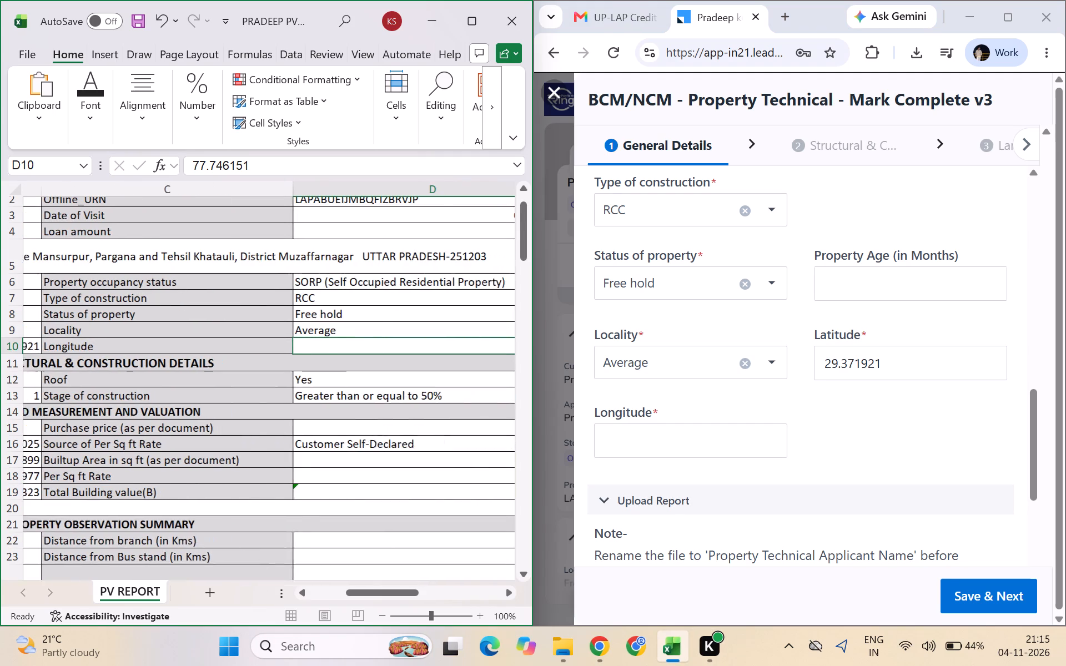
pyautogui.hscroll(-1, 500, 341)
pyautogui.tripleClick(381, 348)
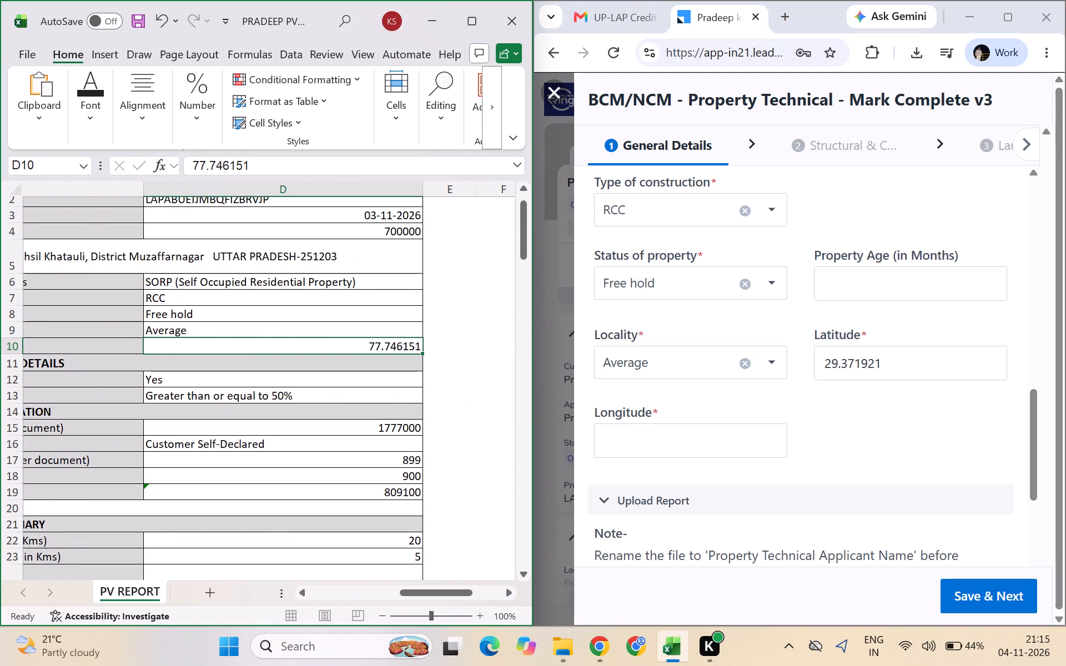
pyautogui.tripleClick(388, 345)
pyautogui.hotkey('ctrl', 'c')
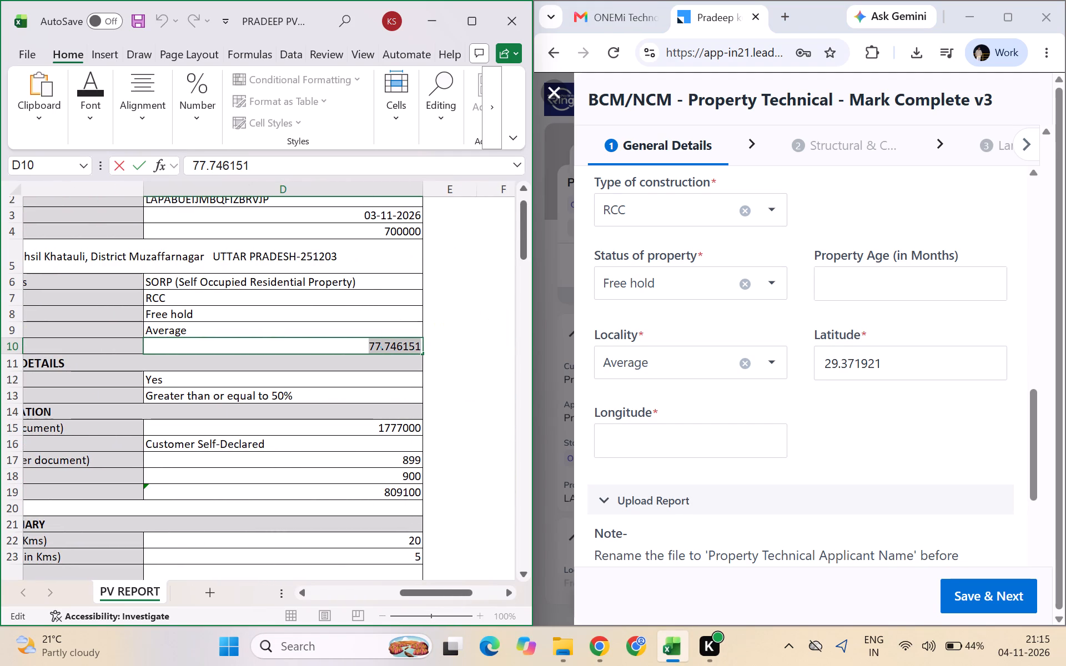
pyautogui.click(701, 441)
pyautogui.hotkey('ctrl', 'v')
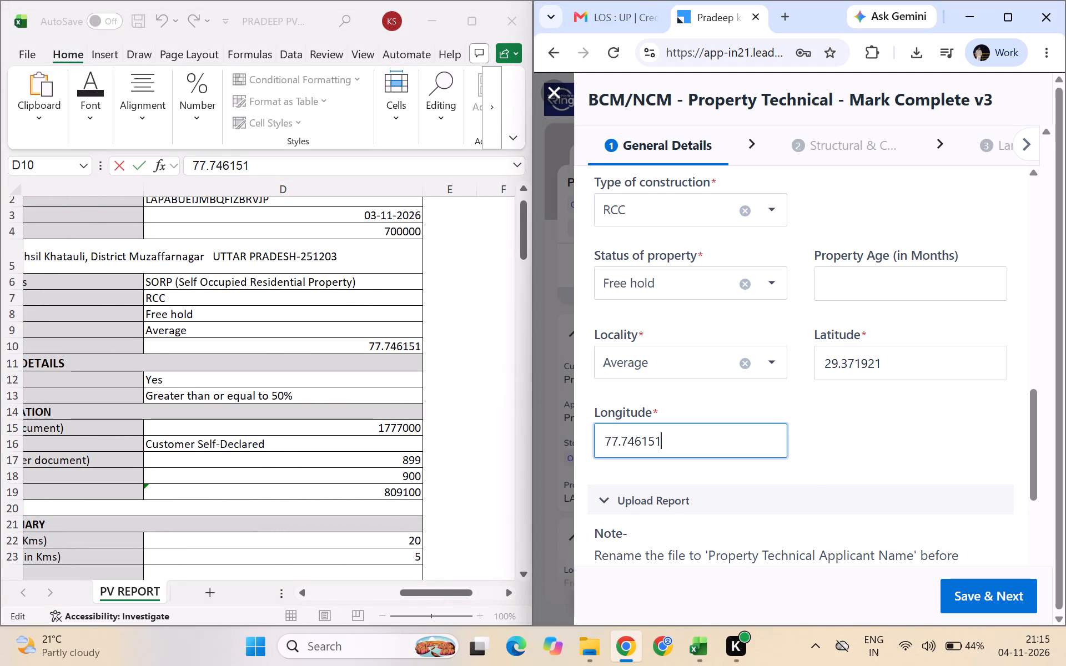
# Upload the PVR workbook from the applicant's Dockett folder as the Property Technical Report.
pyautogui.scroll(-3, 817, 476)
pyautogui.click(697, 458)
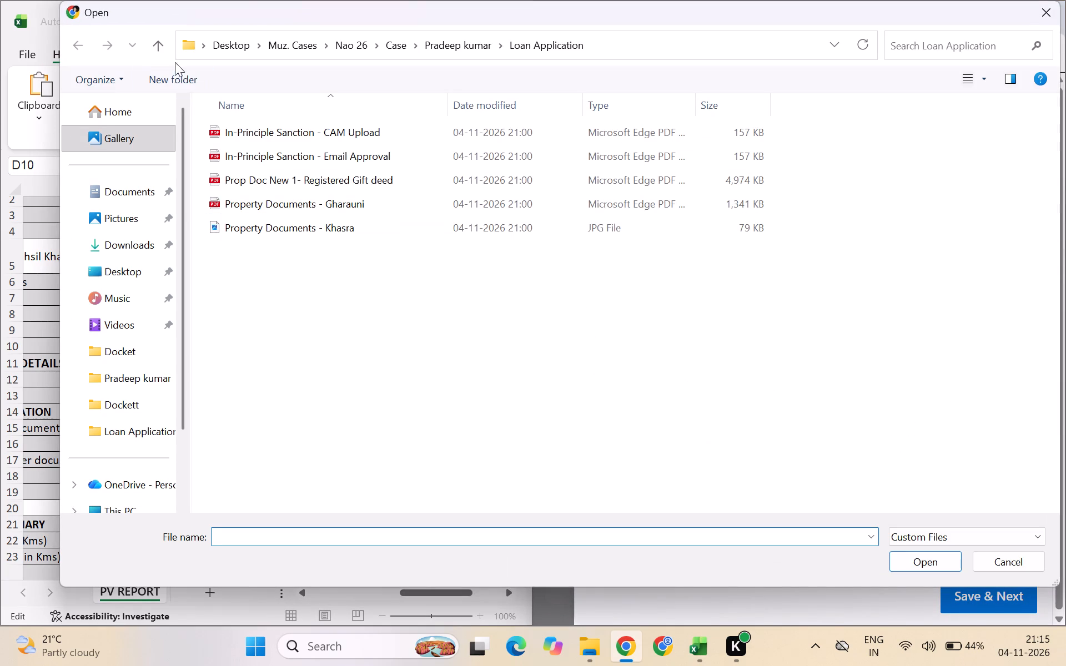
pyautogui.doubleClick(156, 51)
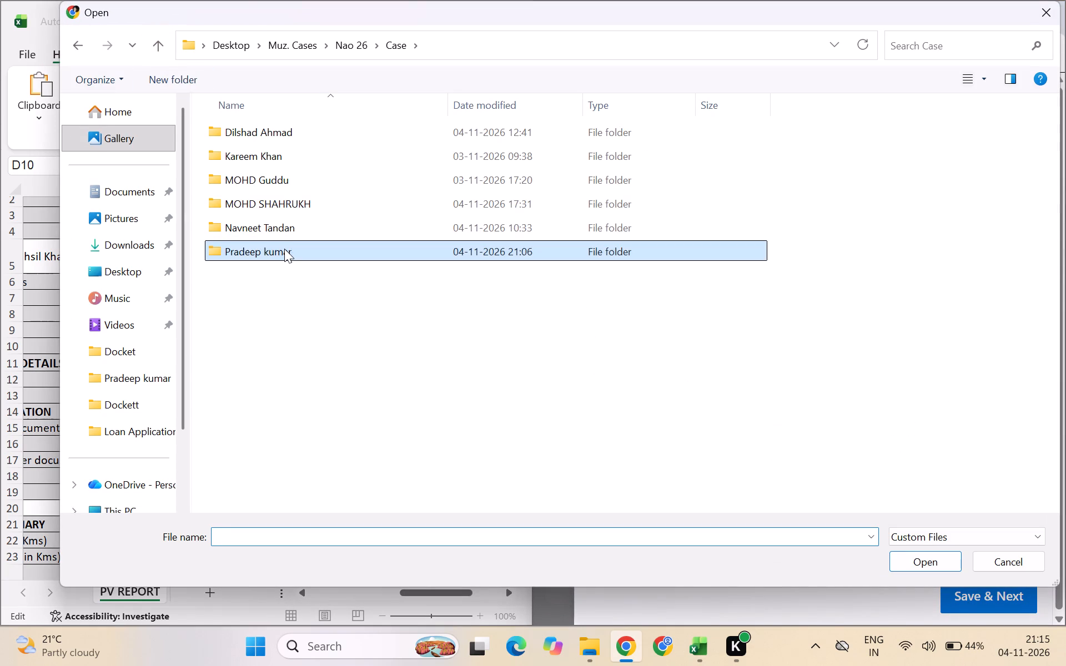
pyautogui.doubleClick(286, 250)
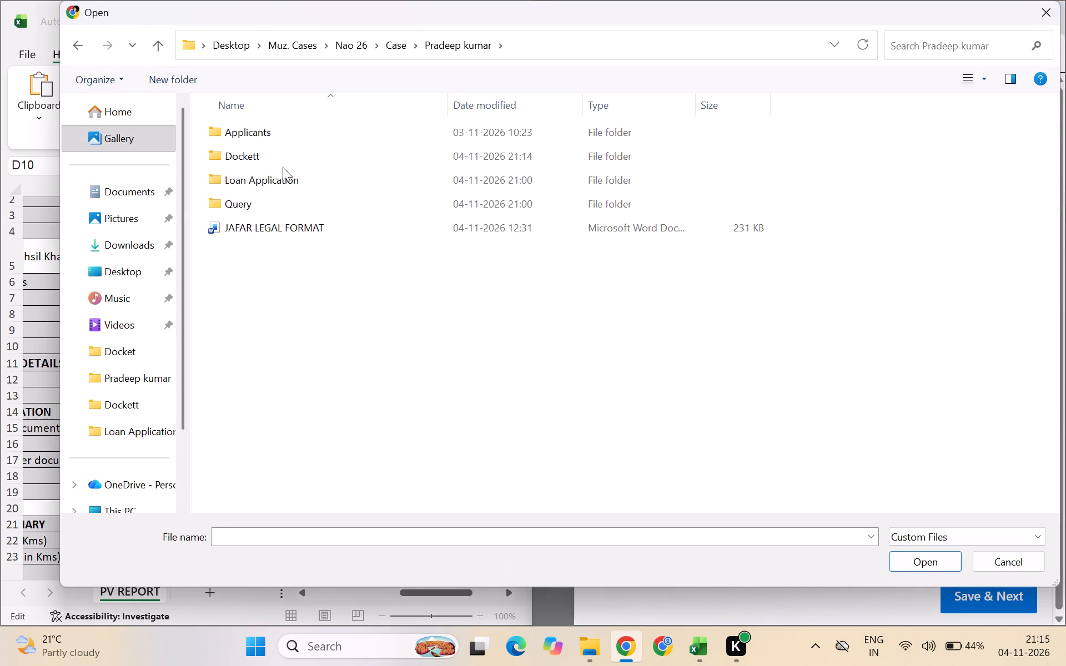
pyautogui.doubleClick(283, 161)
pyautogui.click(283, 266)
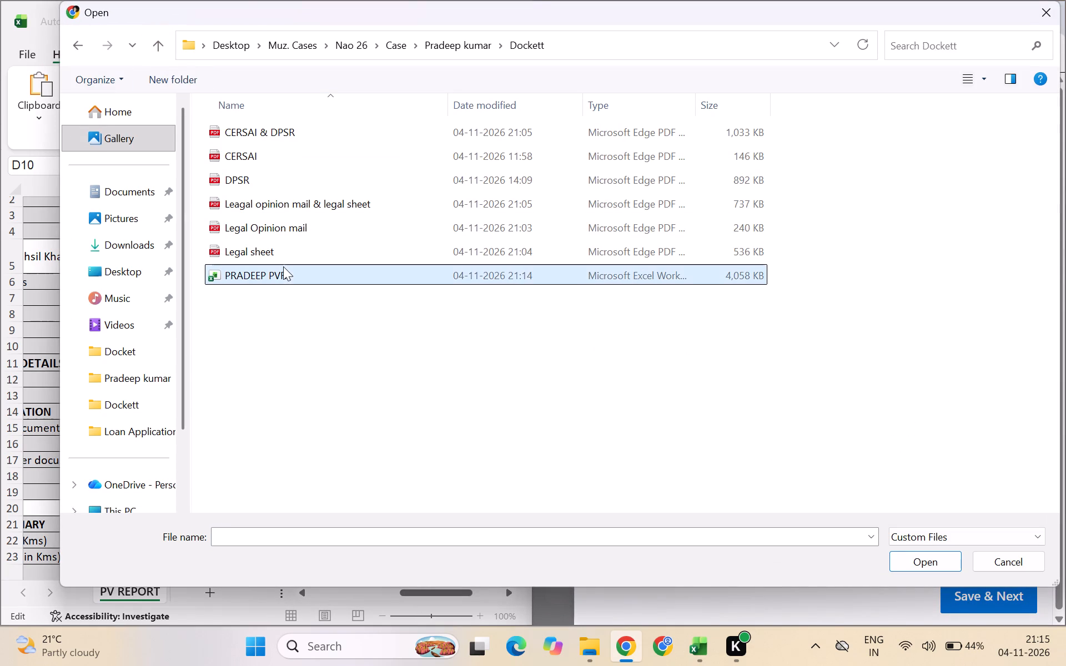
pyautogui.click(928, 557)
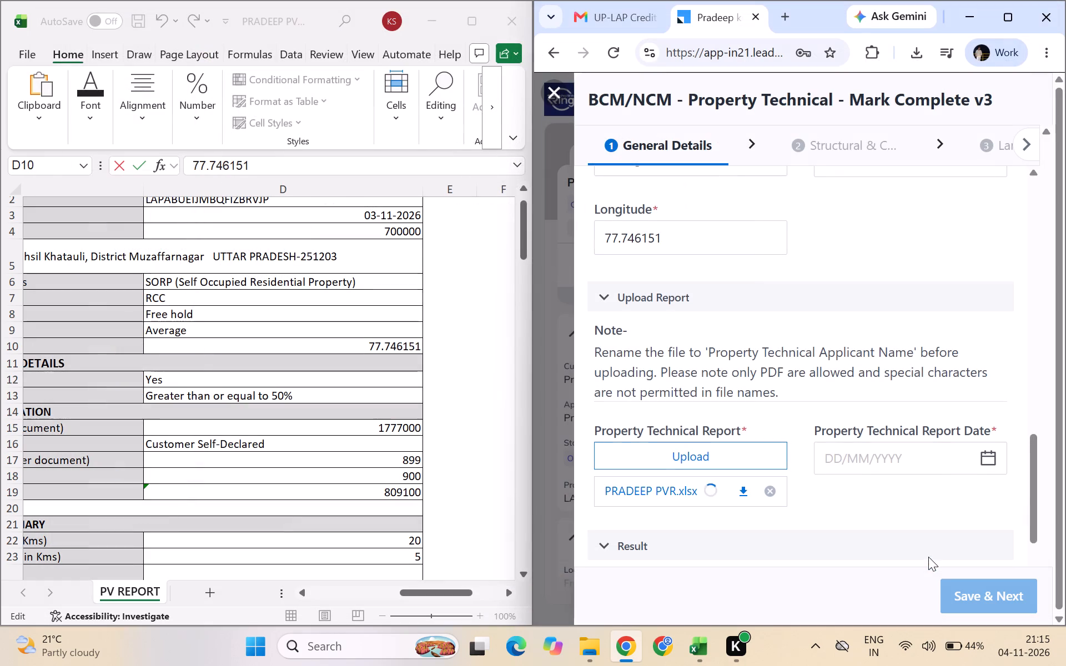
# Set the Property Technical Report Date to 03/11/2026.
pyautogui.click(836, 461)
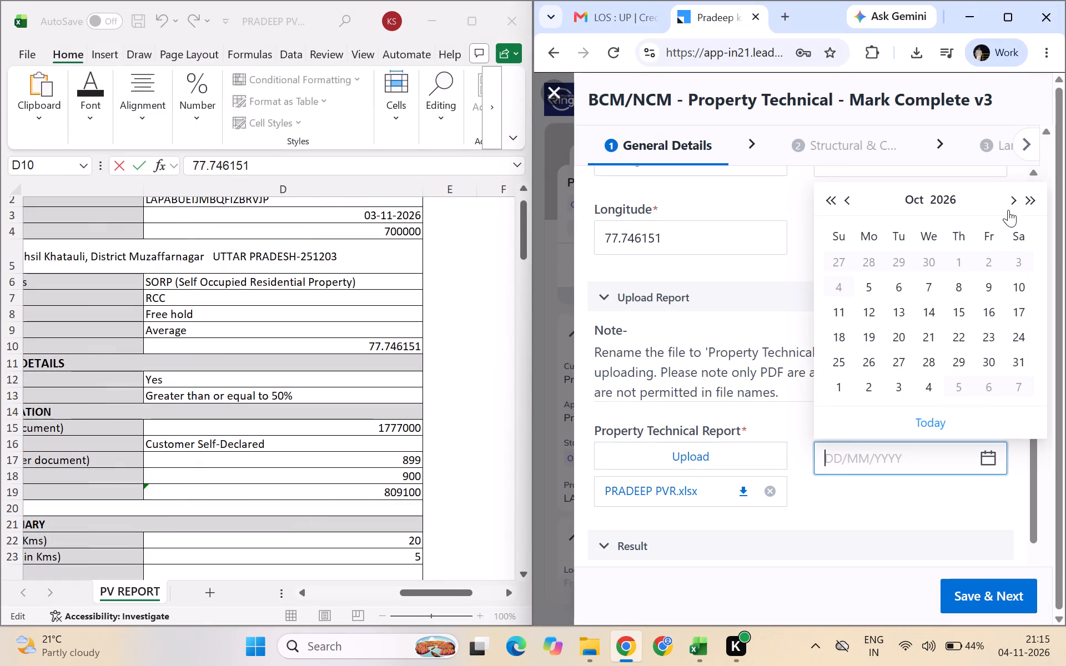
pyautogui.click(1018, 195)
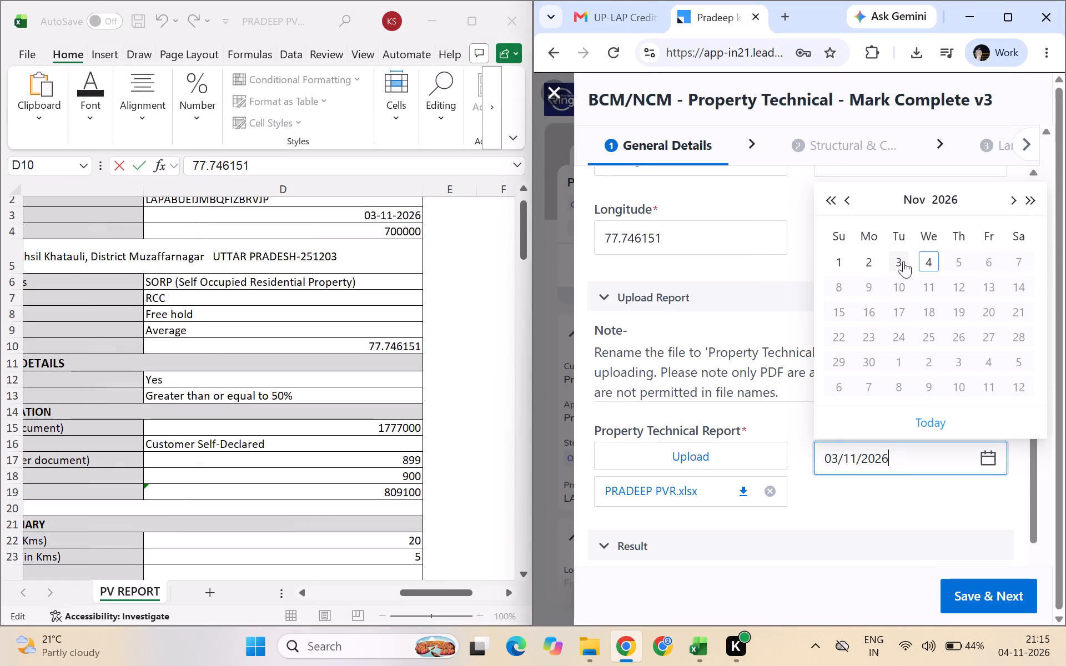
pyautogui.click(903, 261)
# Set the Result status to Completed and enter "Complete" as the remark.
pyautogui.scroll(-2, 864, 496)
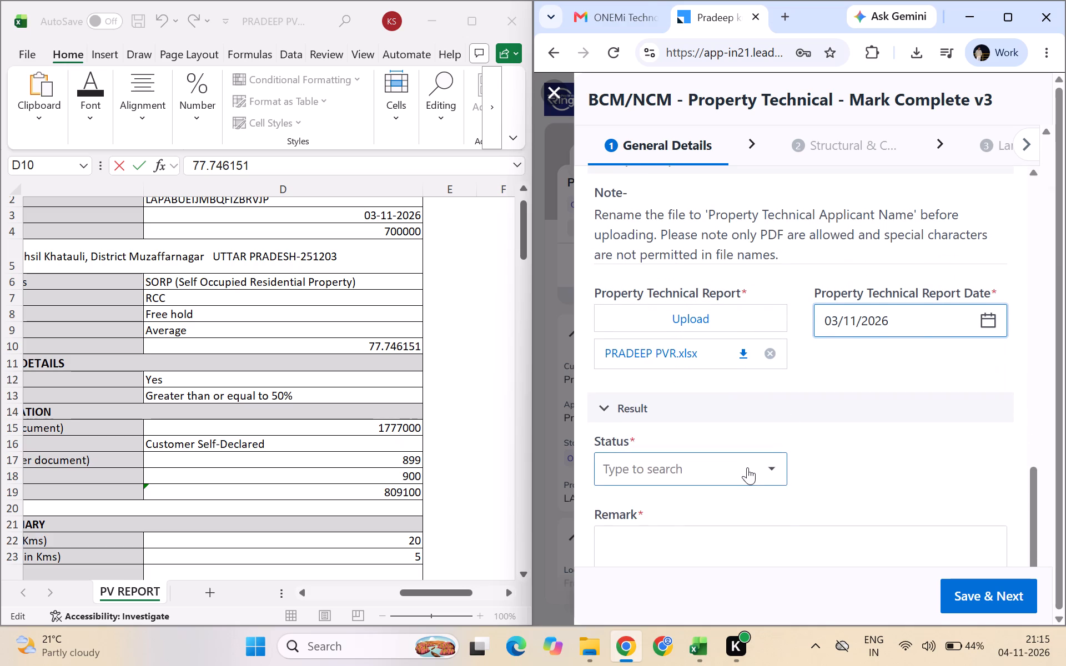
pyautogui.click(747, 467)
pyautogui.click(678, 558)
pyautogui.scroll(-2, 849, 470)
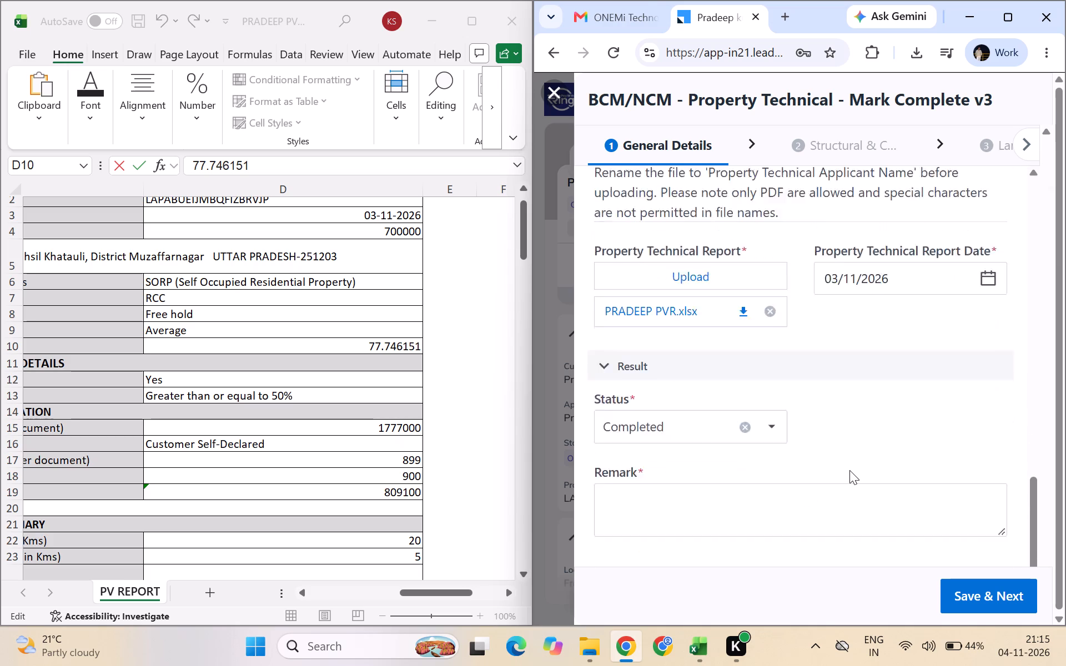
pyautogui.scroll(-1, 849, 470)
pyautogui.click(640, 393)
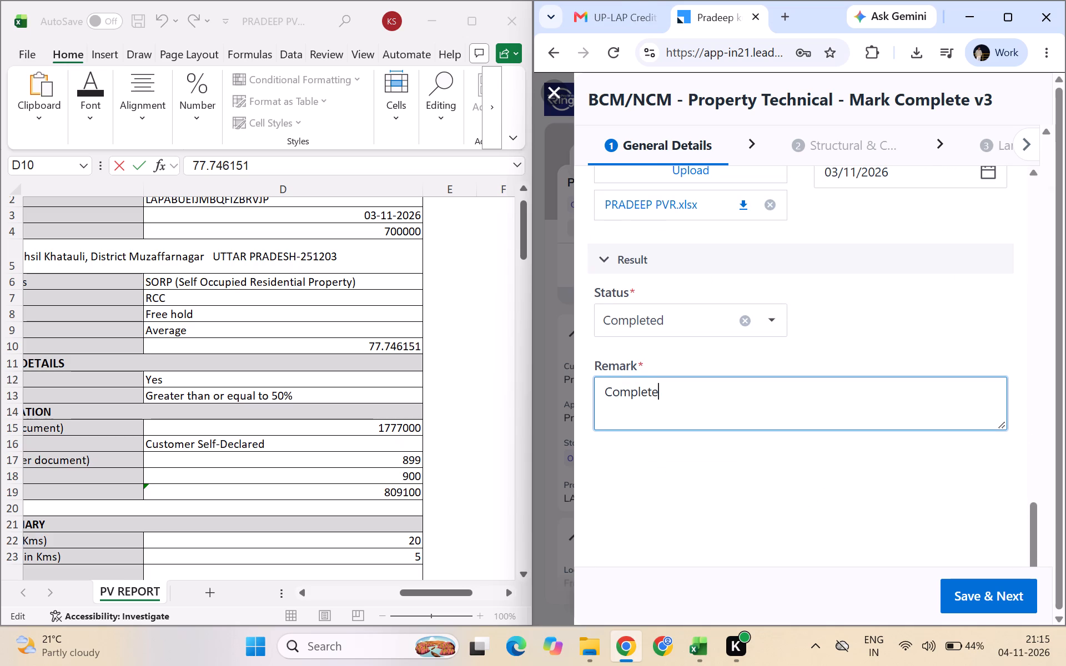
# Open the Registered Gift deed PDF from the applicant's Loan Application folder.
pyautogui.click(599, 652)
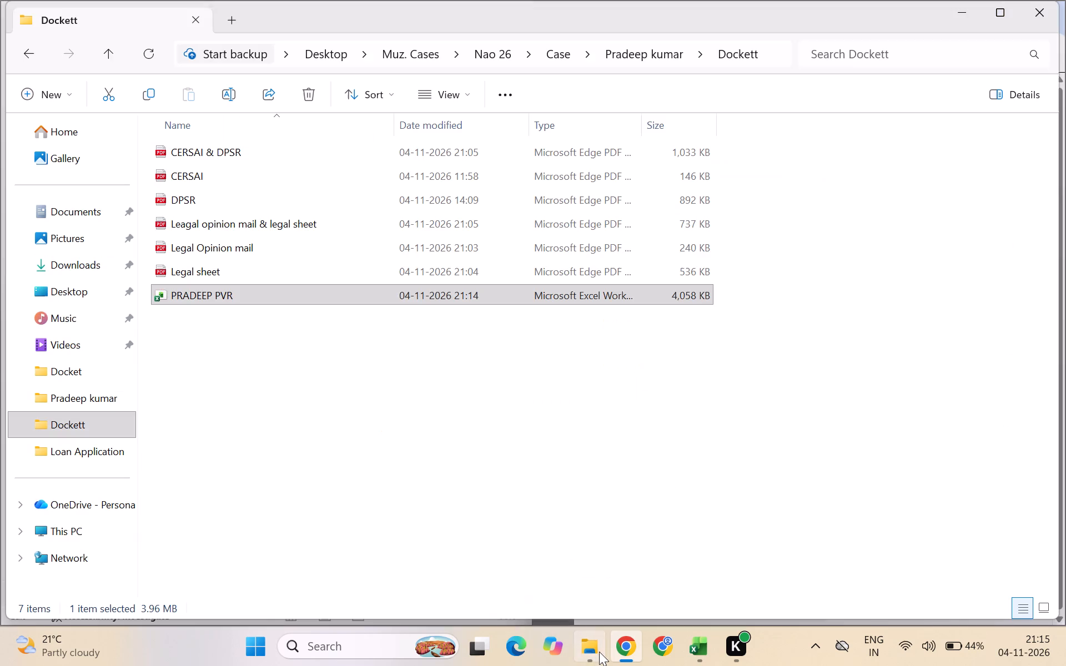
pyautogui.doubleClick(112, 59)
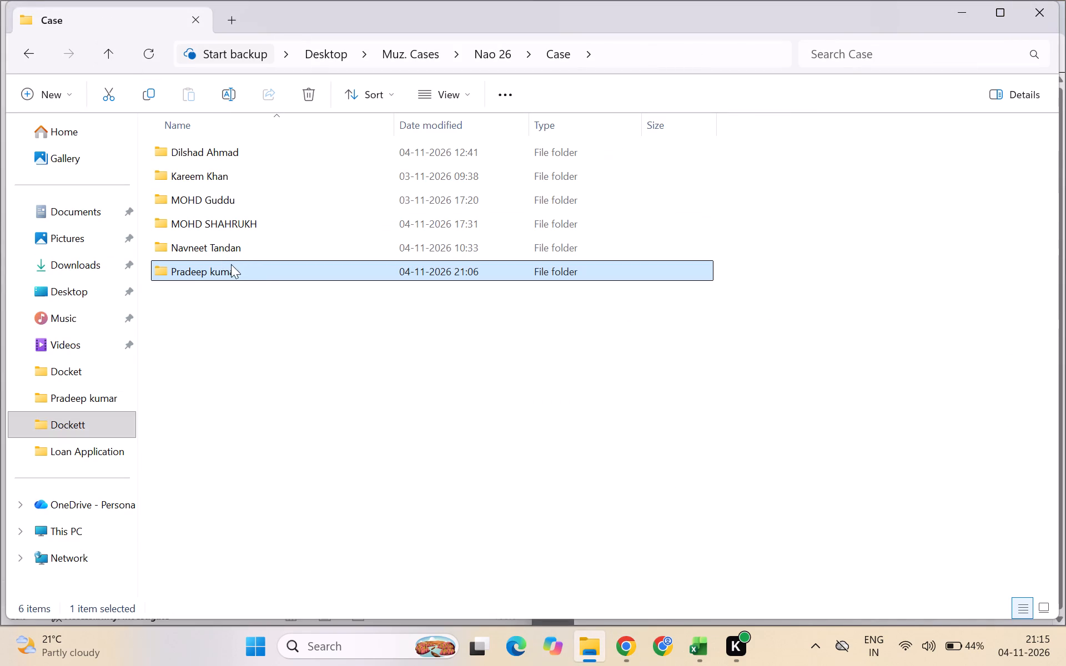
pyautogui.doubleClick(241, 273)
pyautogui.doubleClick(245, 205)
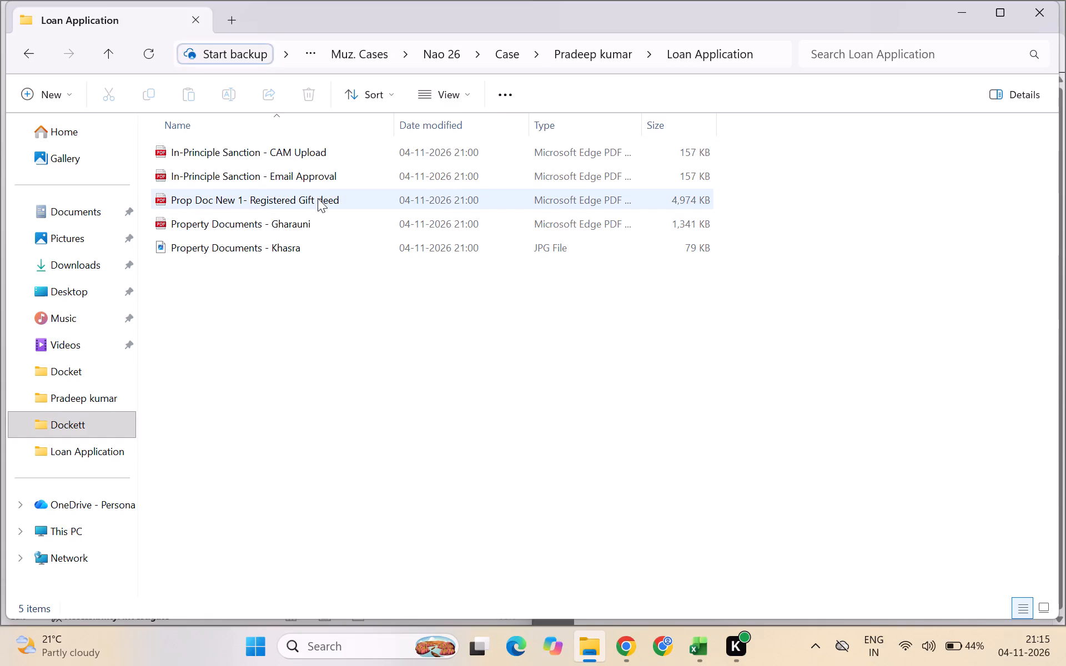
pyautogui.doubleClick(318, 198)
# Look through the scanned pages of the gift deed for its registration date.
pyautogui.scroll(-14, 515, 370)
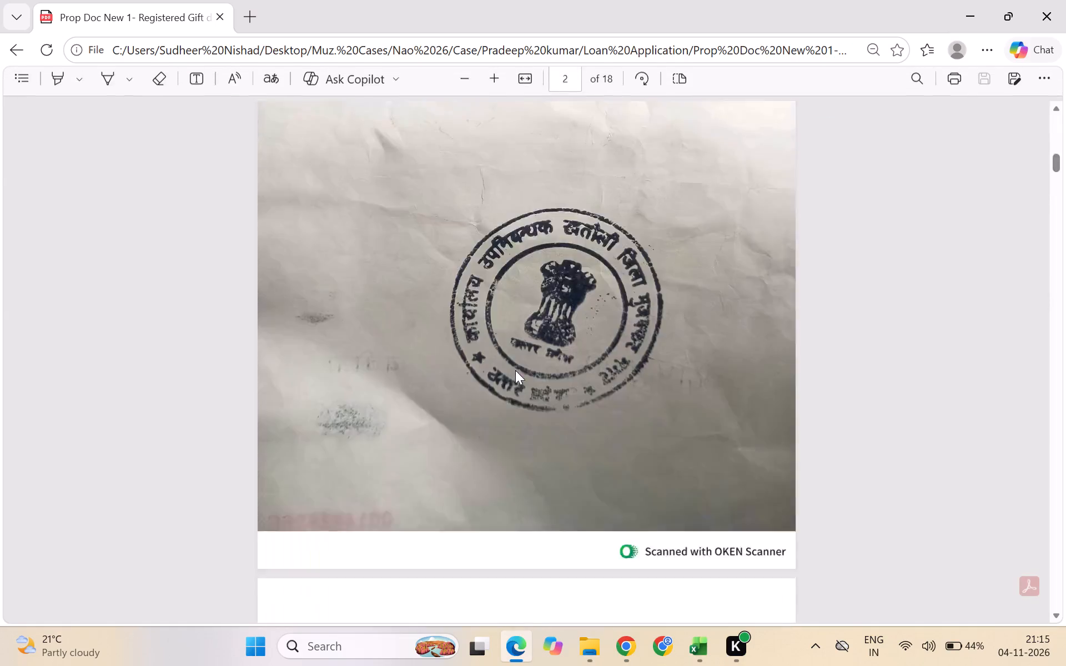
pyautogui.scroll(-17, 515, 370)
pyautogui.scroll(-11, 515, 370)
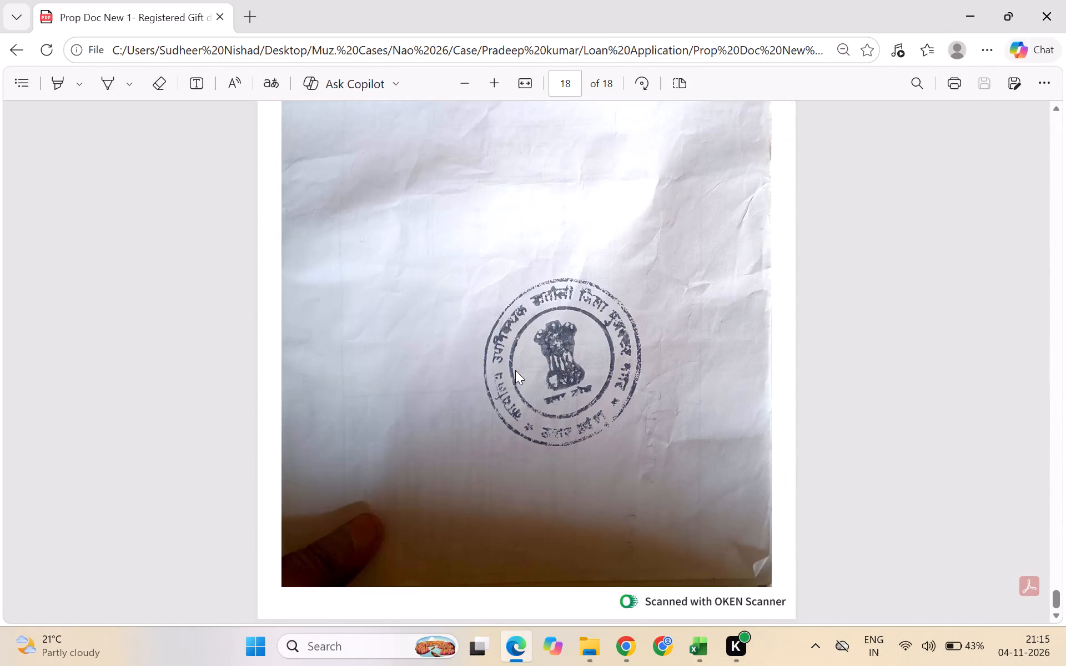
pyautogui.scroll(-10, 515, 370)
pyautogui.scroll(14, 515, 370)
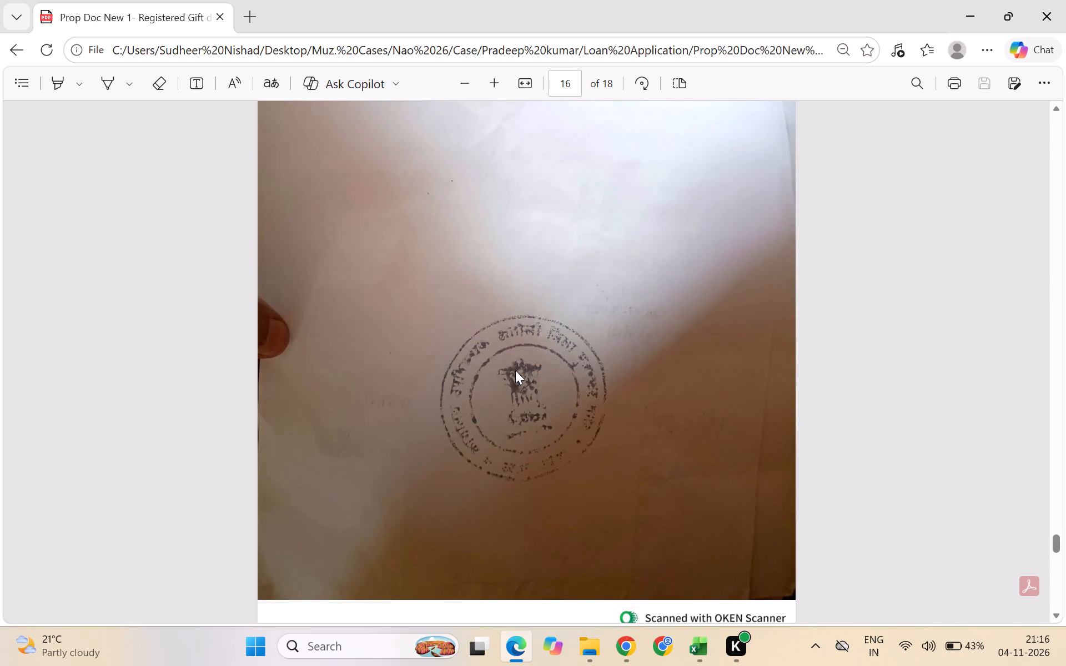
pyautogui.scroll(13, 515, 370)
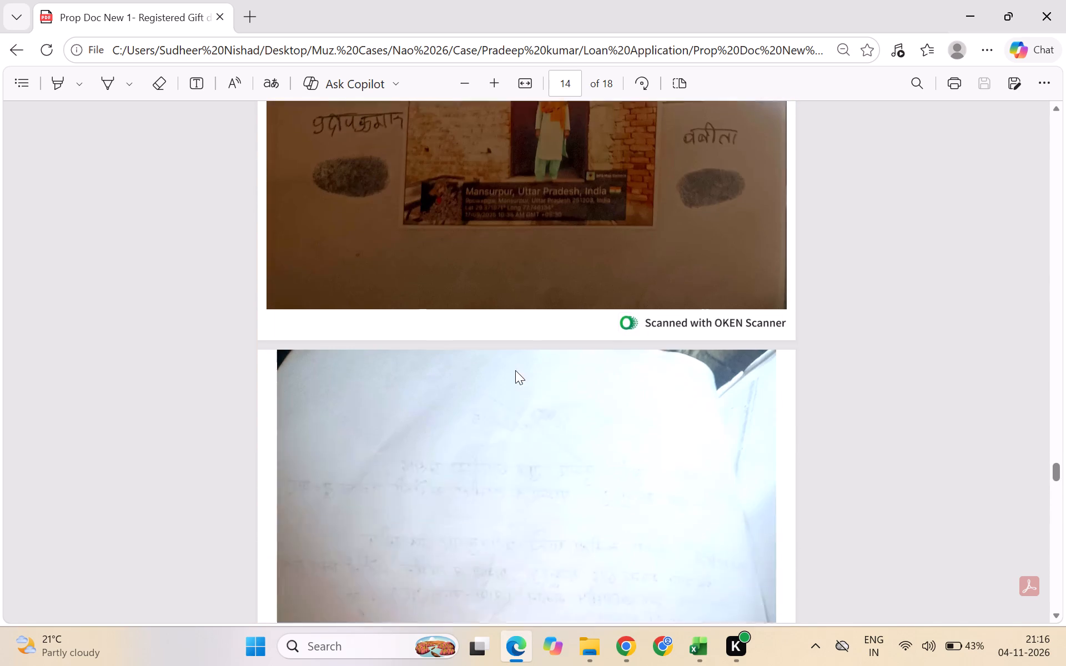
pyautogui.scroll(10, 515, 370)
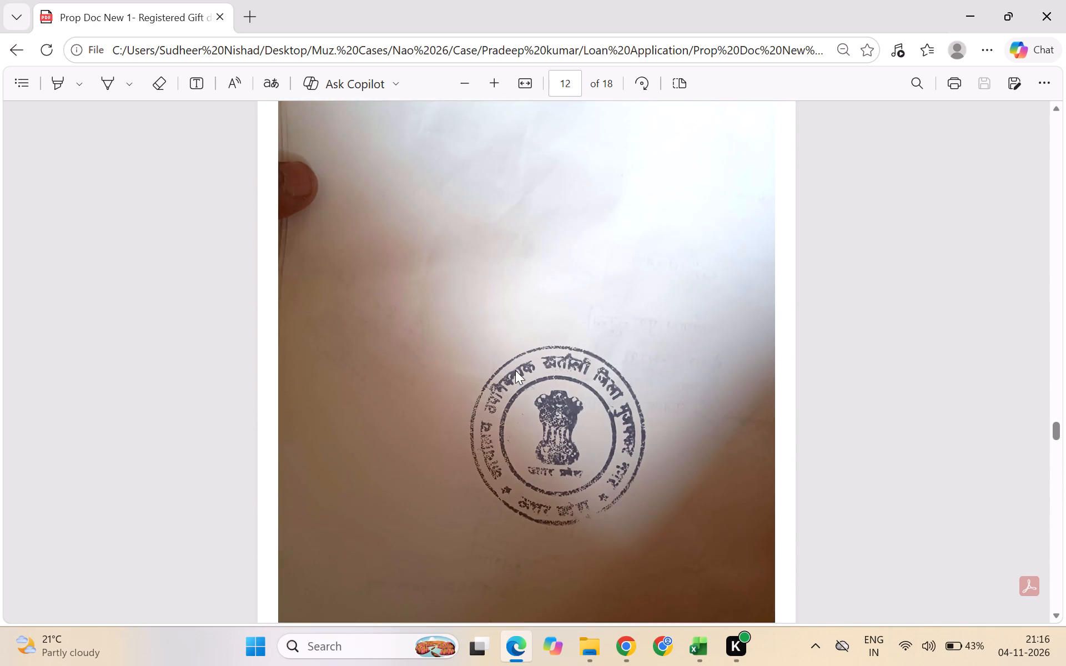
pyautogui.scroll(12, 515, 370)
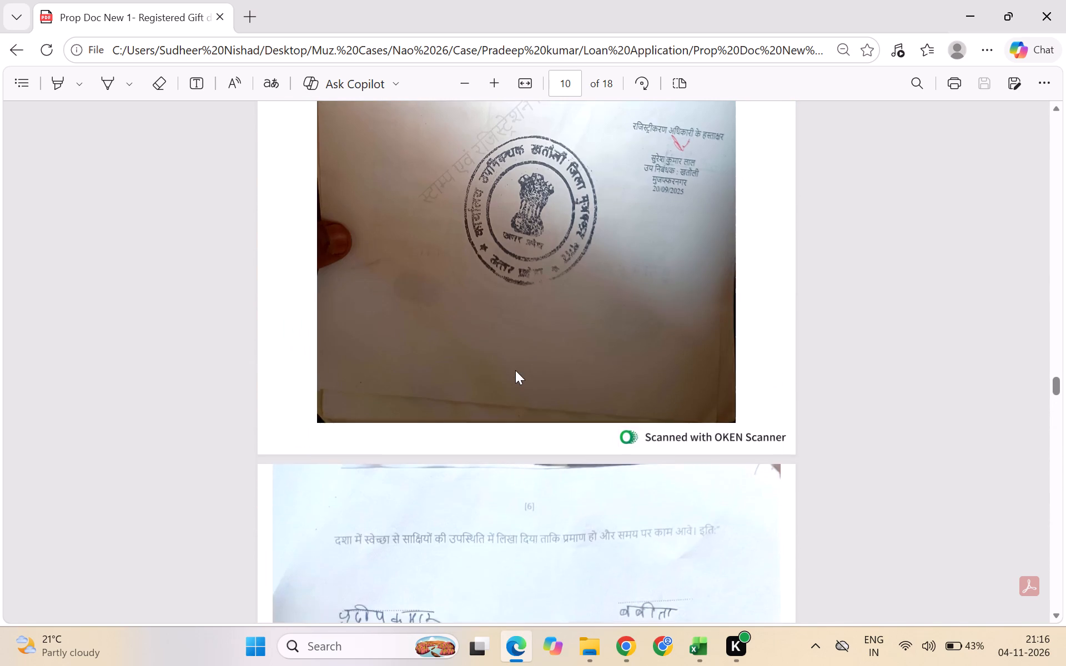
pyautogui.scroll(1, 515, 370)
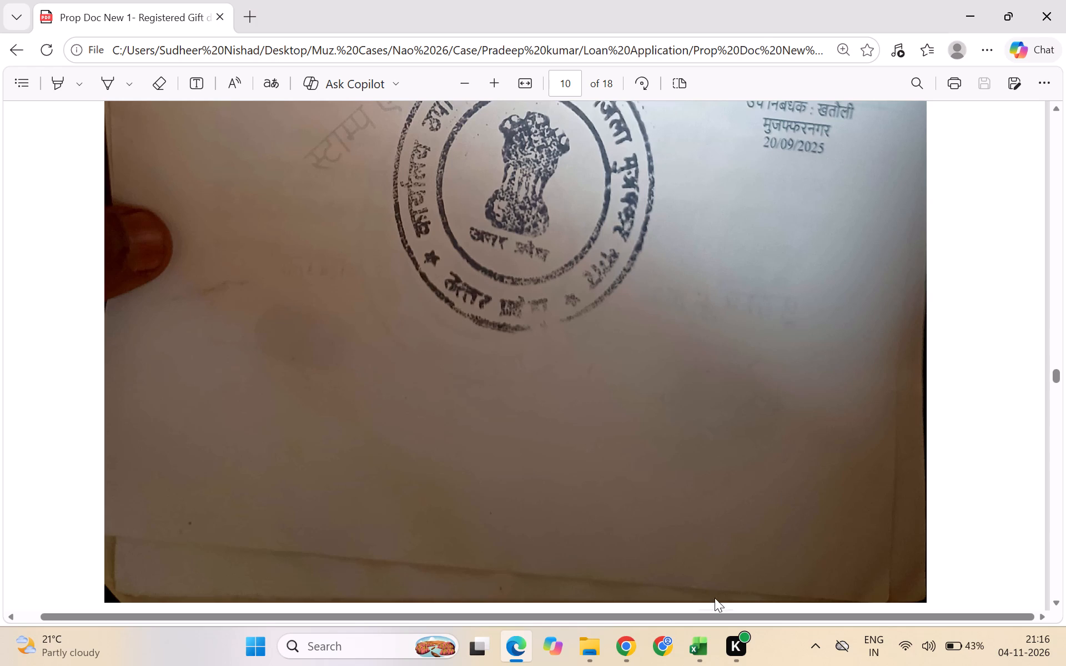
# Return to the Property Technical form, set Property Age to 15 months, and save the General Details section.
pyautogui.click(625, 654)
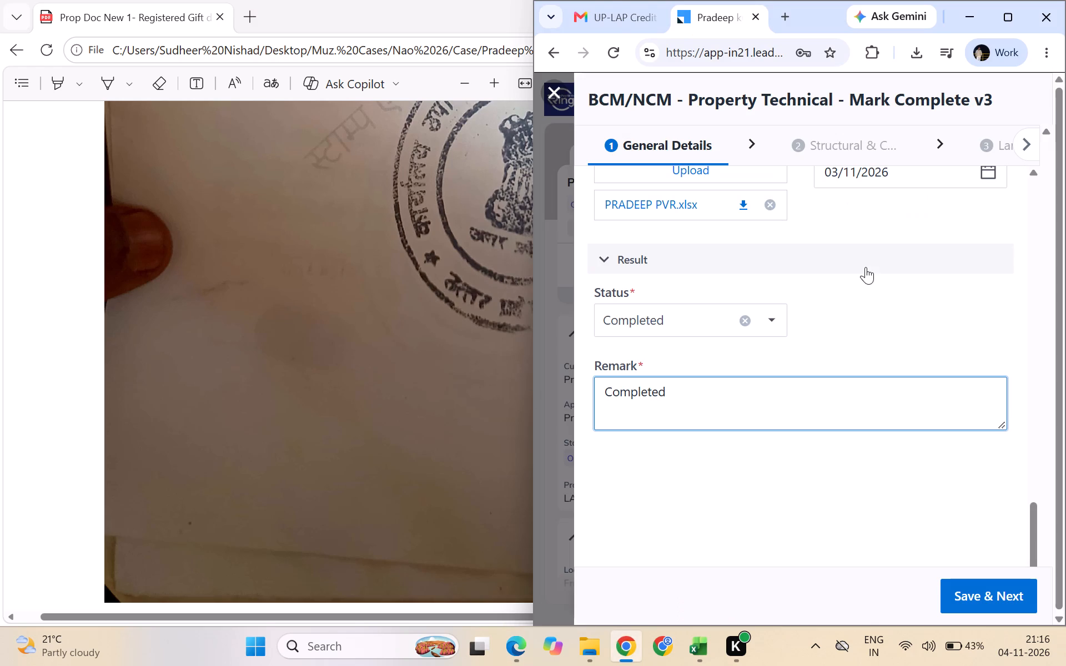
pyautogui.scroll(5, 866, 267)
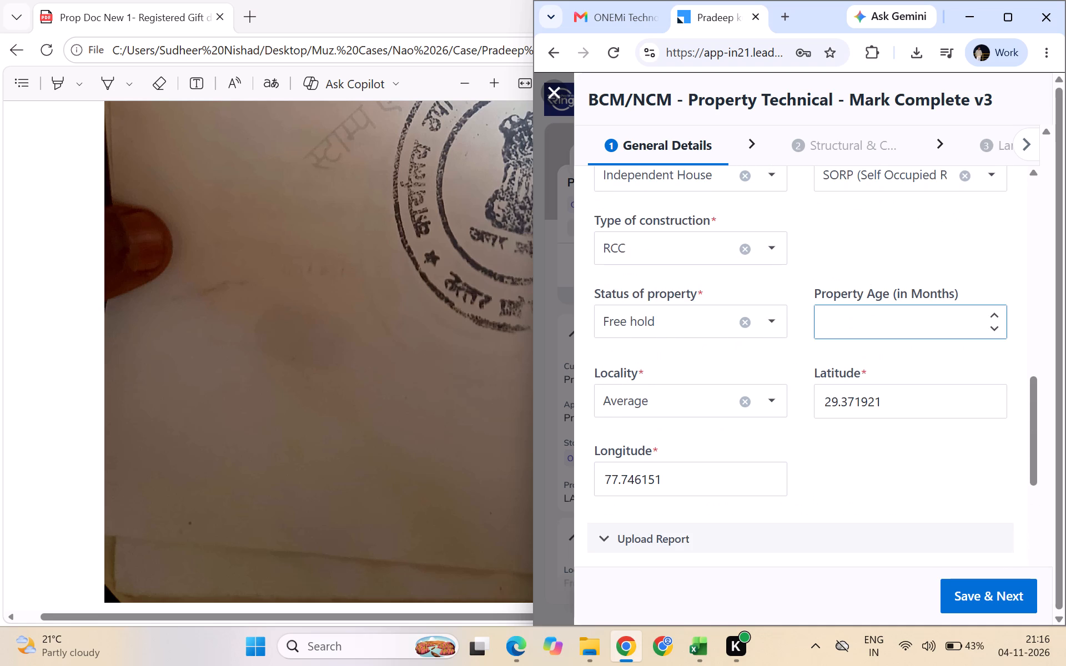
pyautogui.click(842, 322)
pyautogui.write('15')
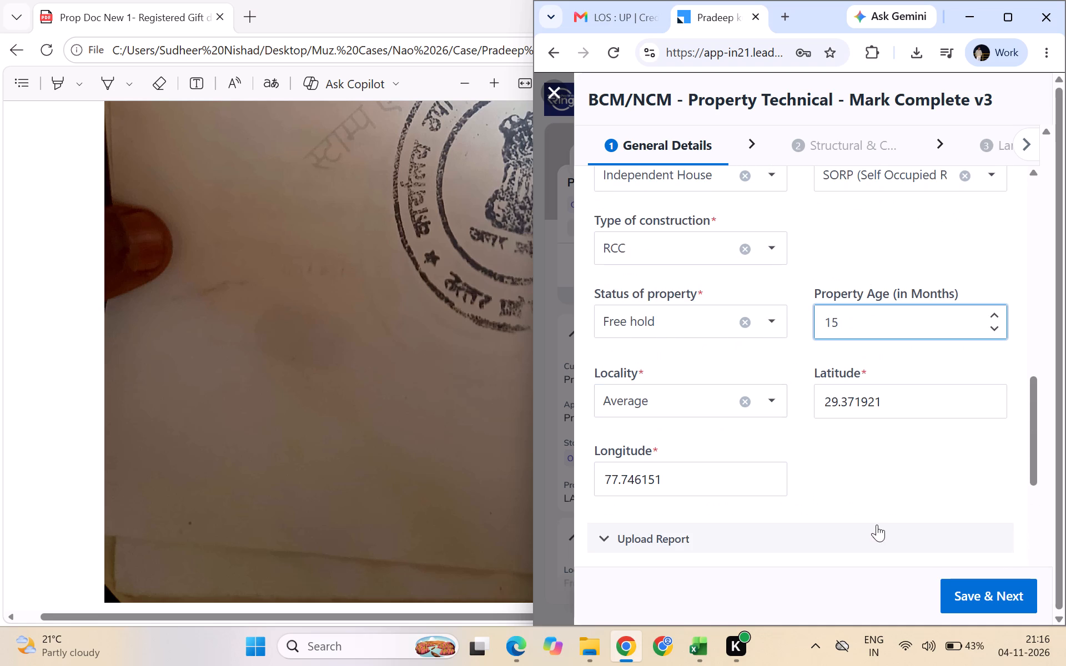
pyautogui.scroll(-4, 877, 524)
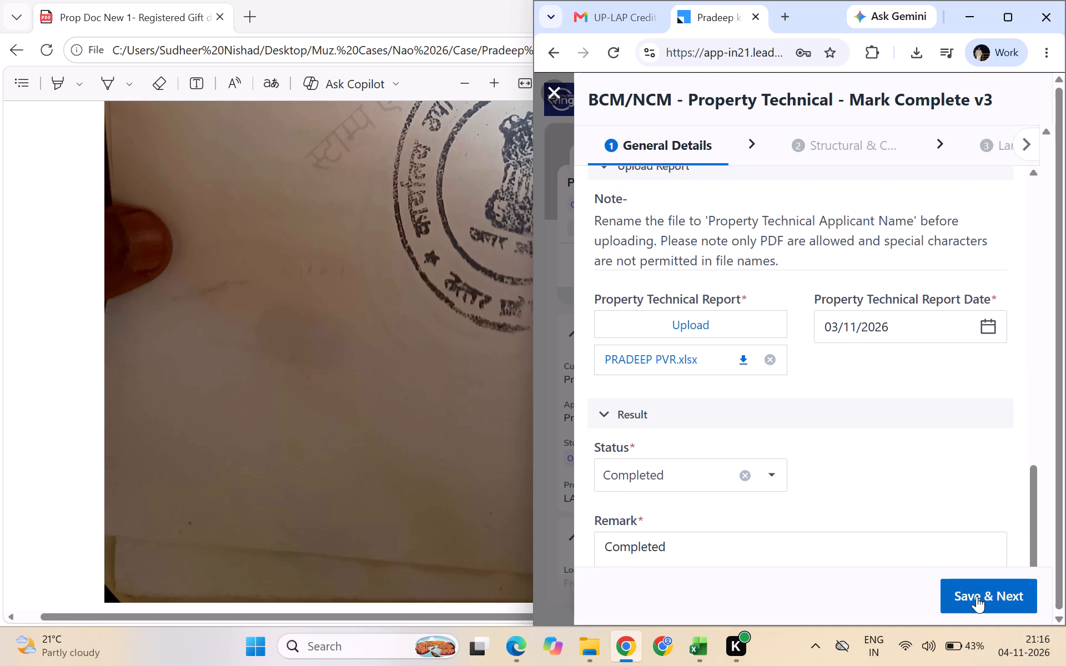
pyautogui.click(977, 596)
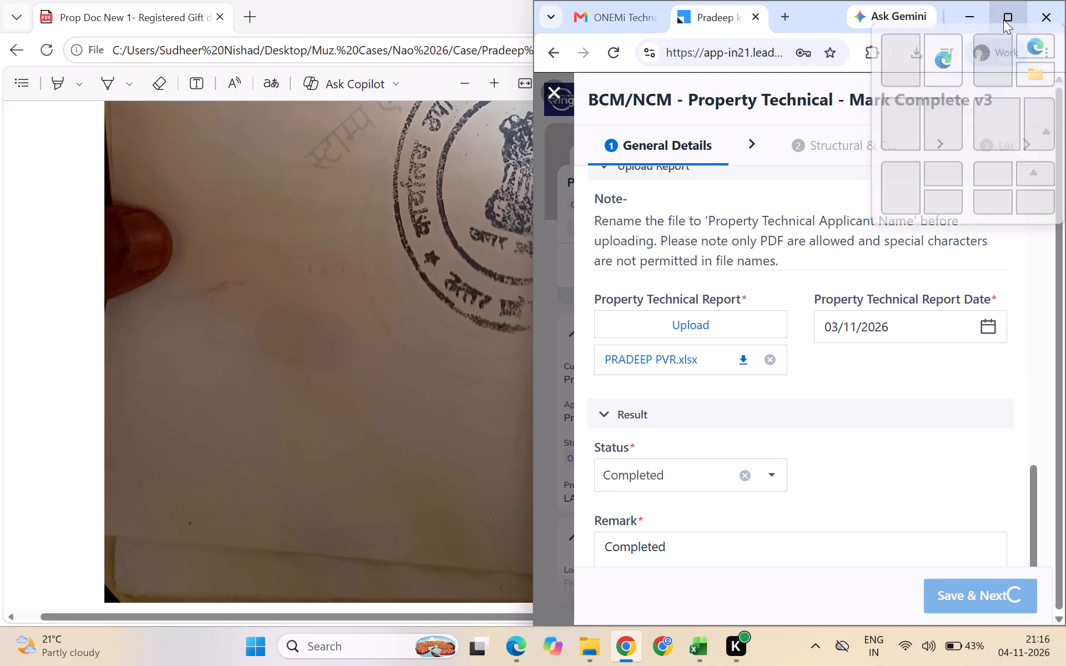
# Arrange the Property Technical form side by side with the PVR workbook.
pyautogui.click(1003, 19)
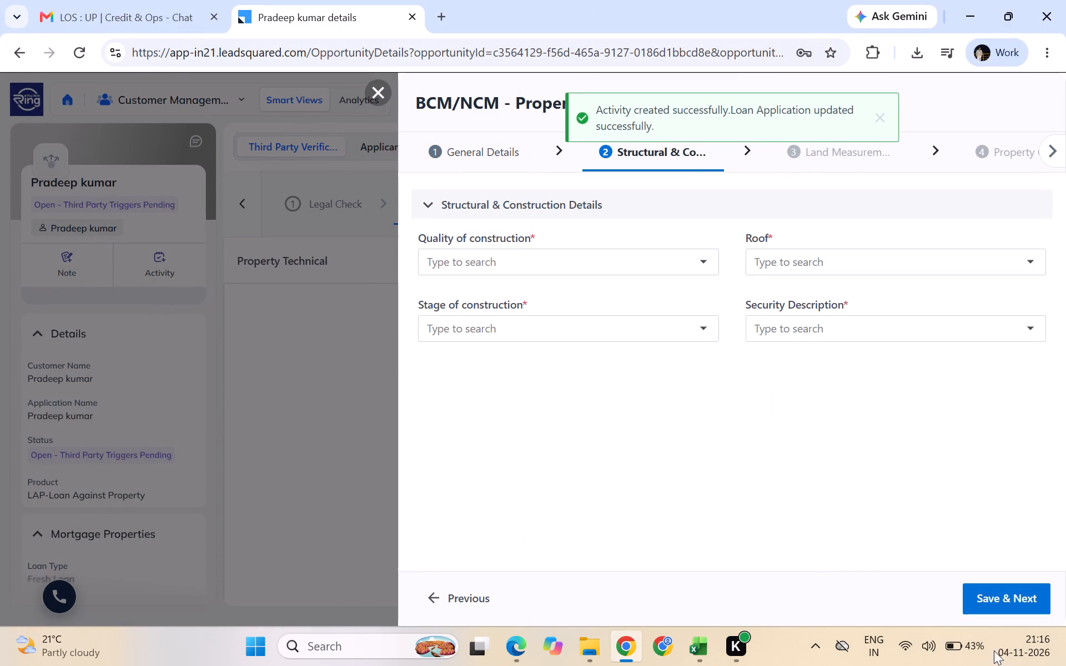
pyautogui.press('super+Right')
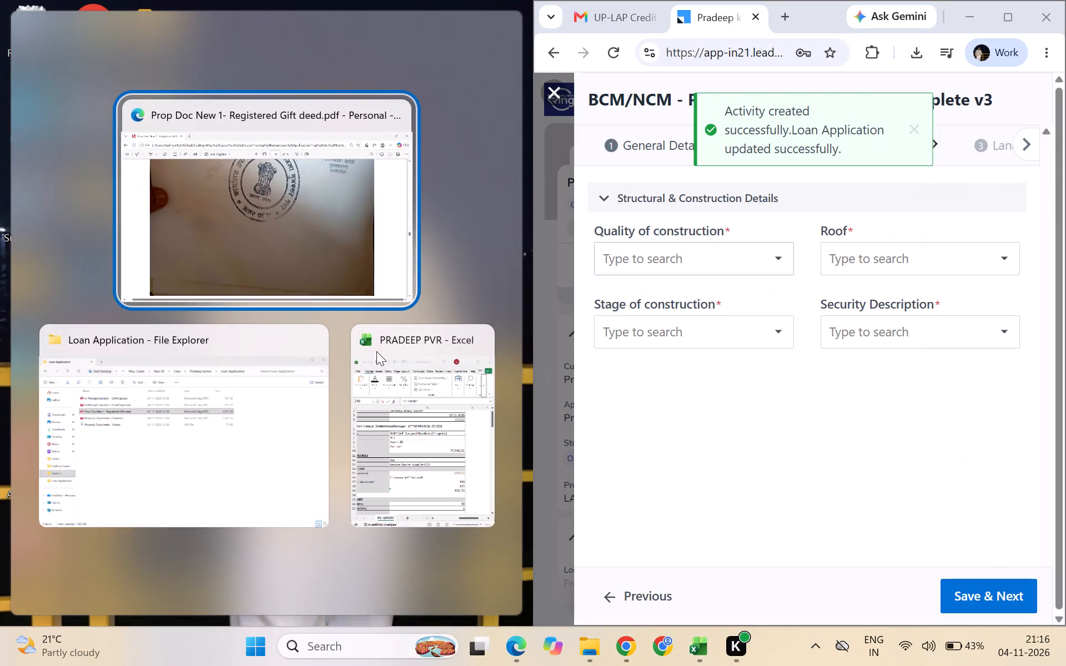
pyautogui.click(443, 447)
# Using the valuation report, set Quality of construction to Average and Roof to Yes.
pyautogui.hscroll(1, 286, 387)
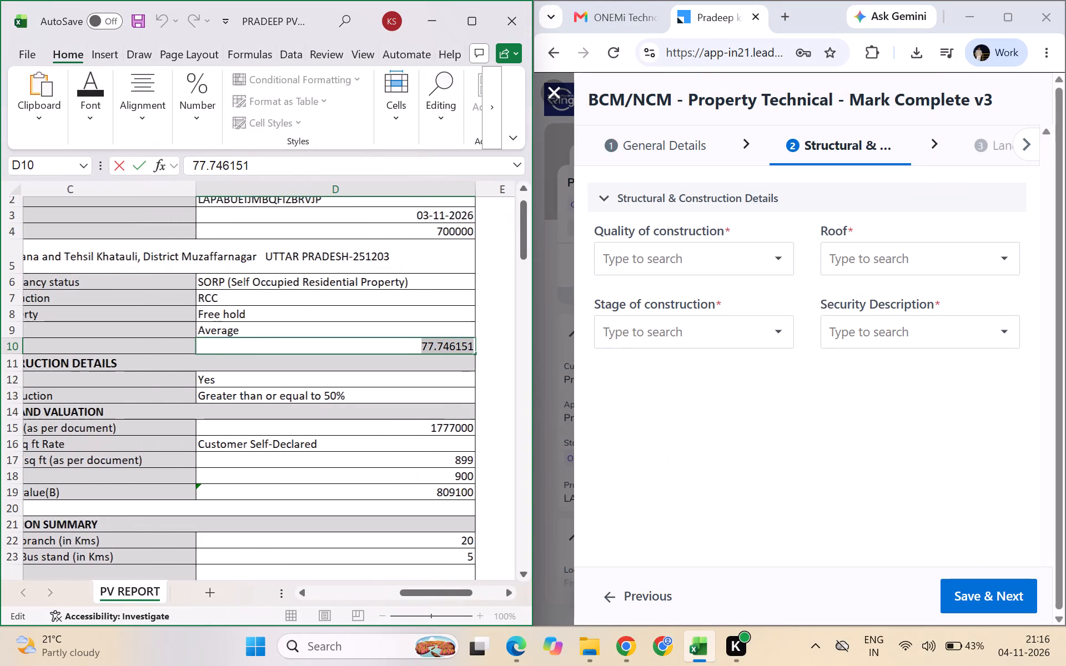
pyautogui.hscroll(1, 286, 387)
pyautogui.click(302, 354)
pyautogui.hscroll(2, 423, 414)
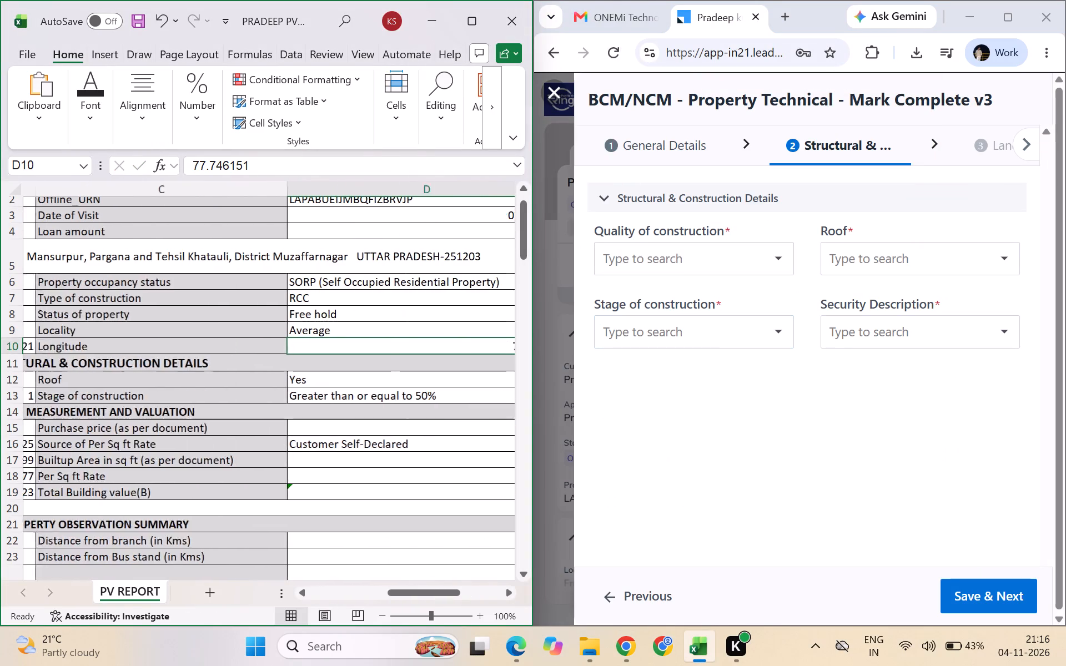
pyautogui.hscroll(4, 423, 414)
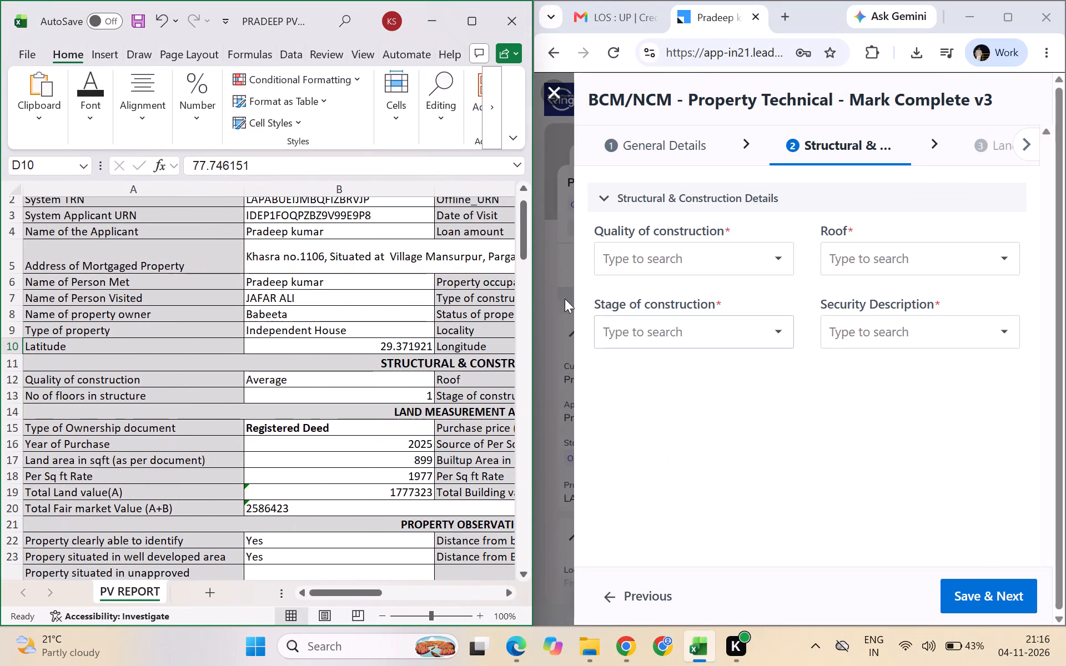
pyautogui.click(661, 259)
pyautogui.click(661, 349)
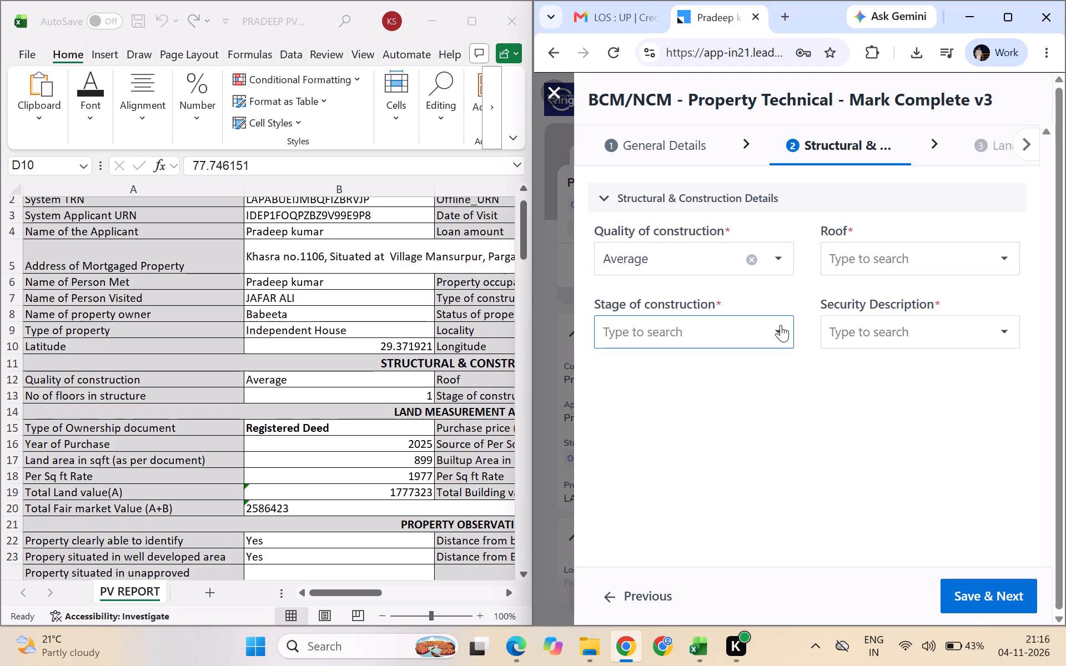
pyautogui.hscroll(-2, 373, 440)
pyautogui.moveTo(922, 251); pyautogui.dragTo(913, 300)
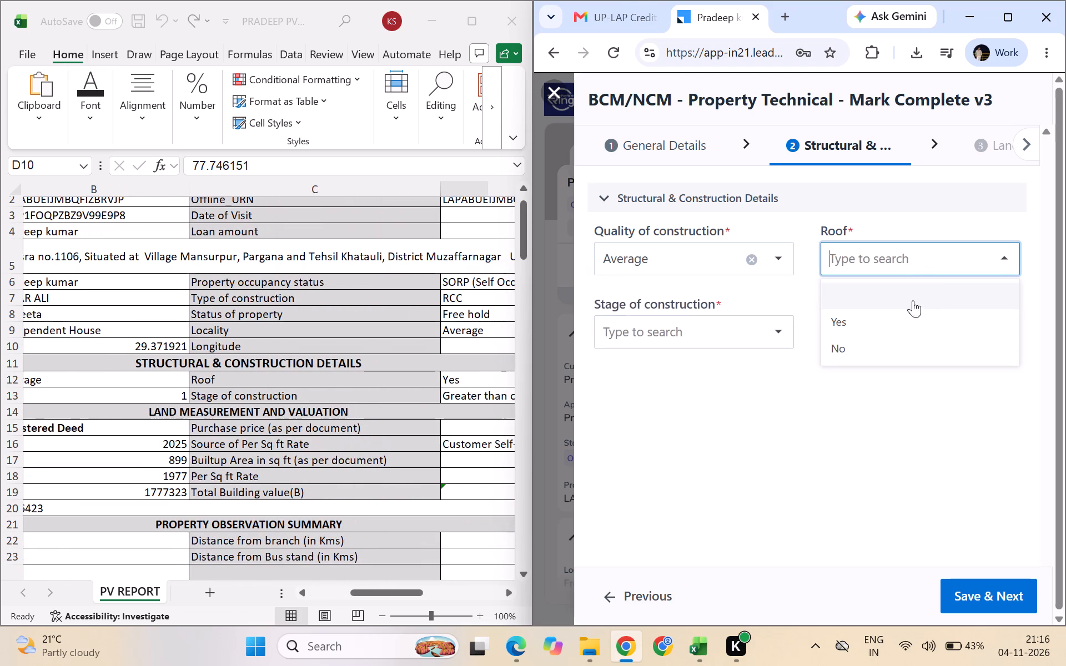
pyautogui.moveTo(913, 300); pyautogui.dragTo(870, 320)
pyautogui.click(870, 320)
# Set Security Description to Equitable Mortgage and Stage of construction to Greater than or equal to 50%, and save the structural section.
pyautogui.click(883, 335)
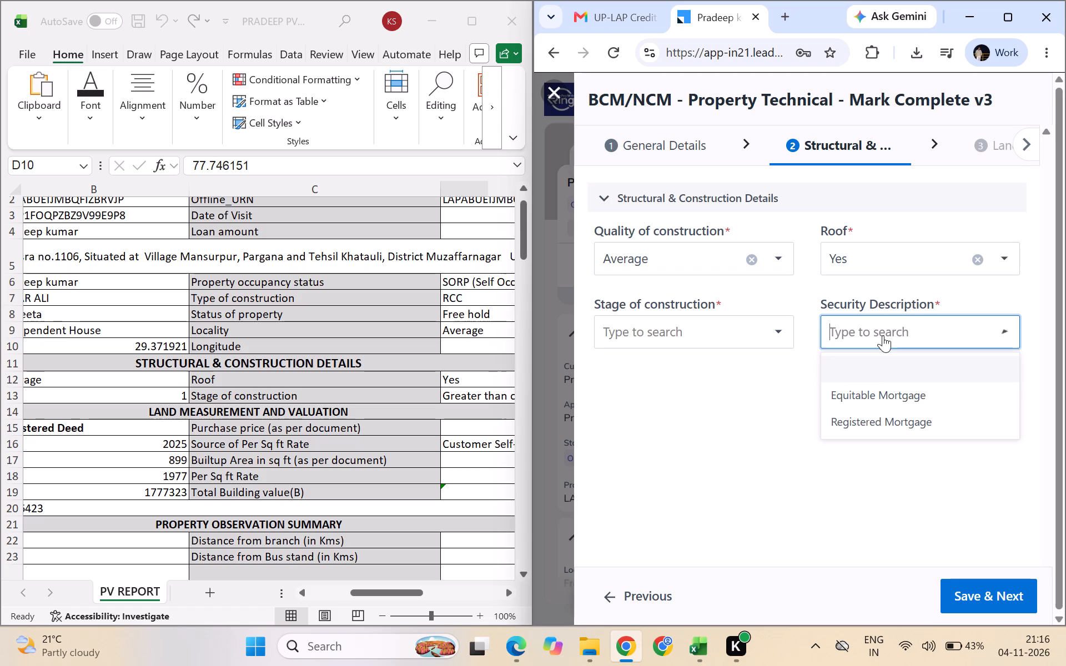
pyautogui.click(879, 395)
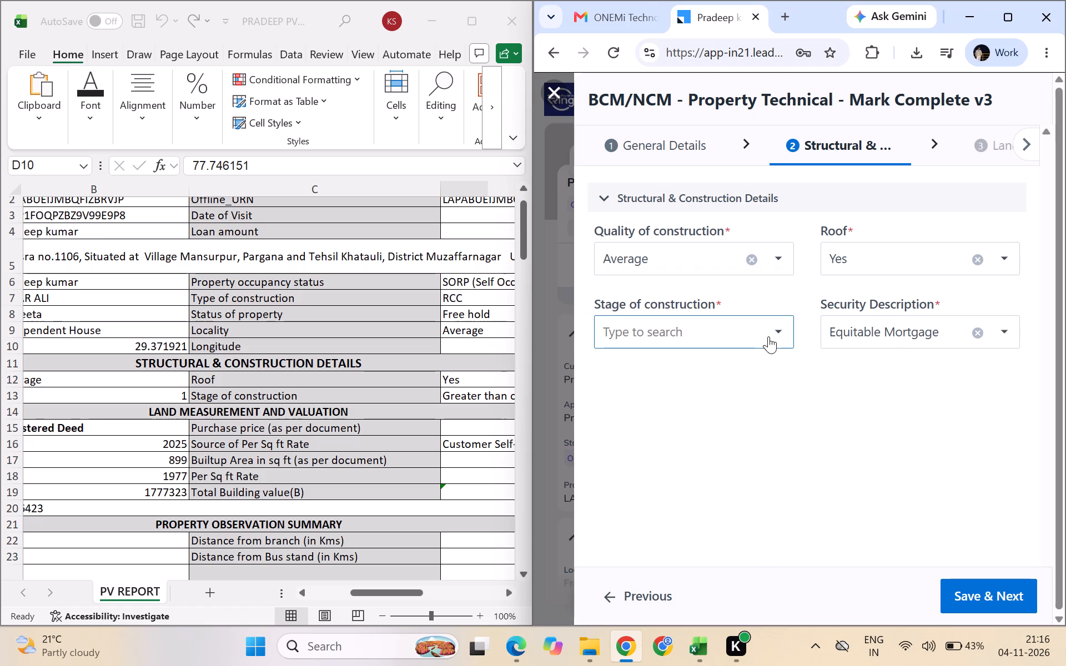
pyautogui.moveTo(768, 336); pyautogui.dragTo(710, 427)
pyautogui.click(710, 427)
pyautogui.scroll(-3, 816, 453)
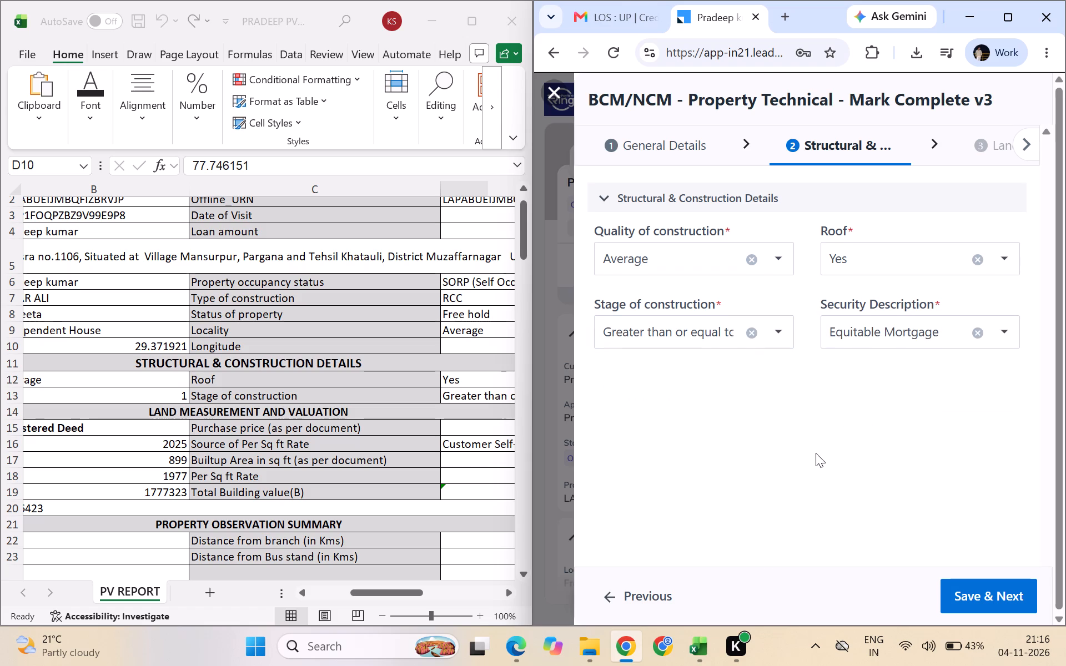
pyautogui.click(980, 597)
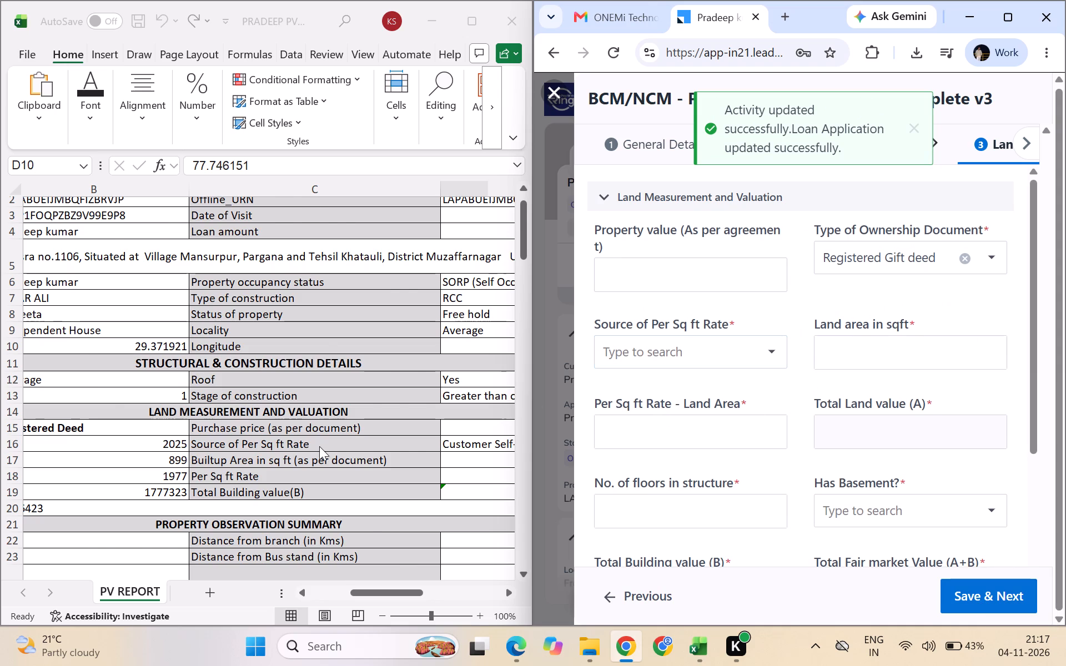
# From the valuation report, enter a land-area Per Sq ft Rate of 1977 and a Land area of 899 sqft.
pyautogui.hscroll(2, 319, 446)
pyautogui.hscroll(2, 238, 503)
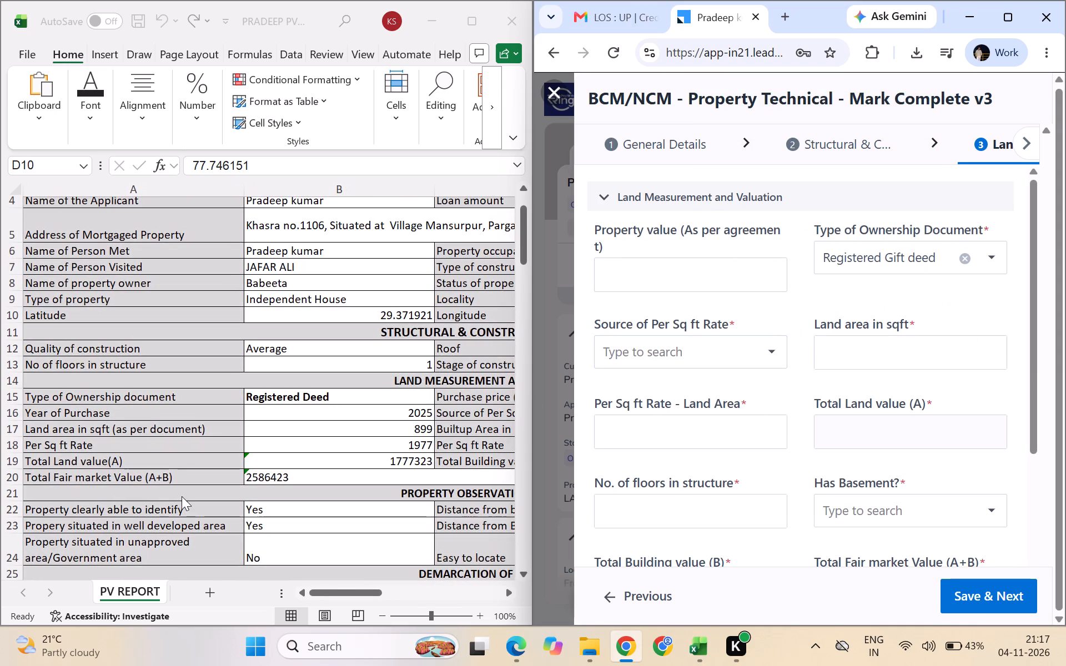
pyautogui.click(647, 441)
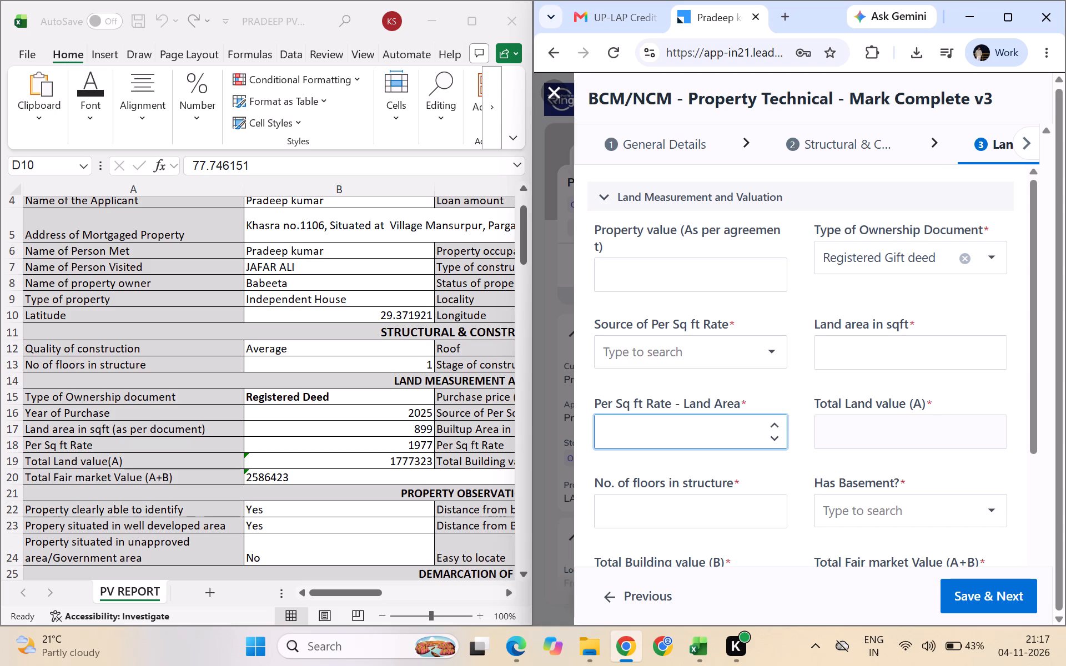
pyautogui.write('19')
pyautogui.write('77')
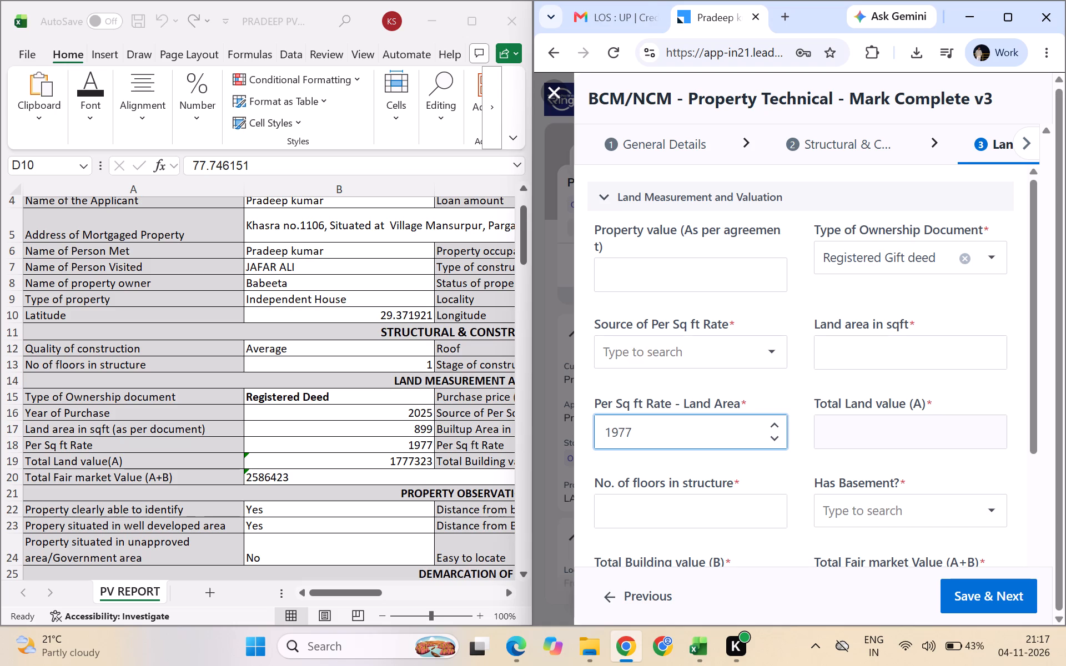
pyautogui.click(838, 352)
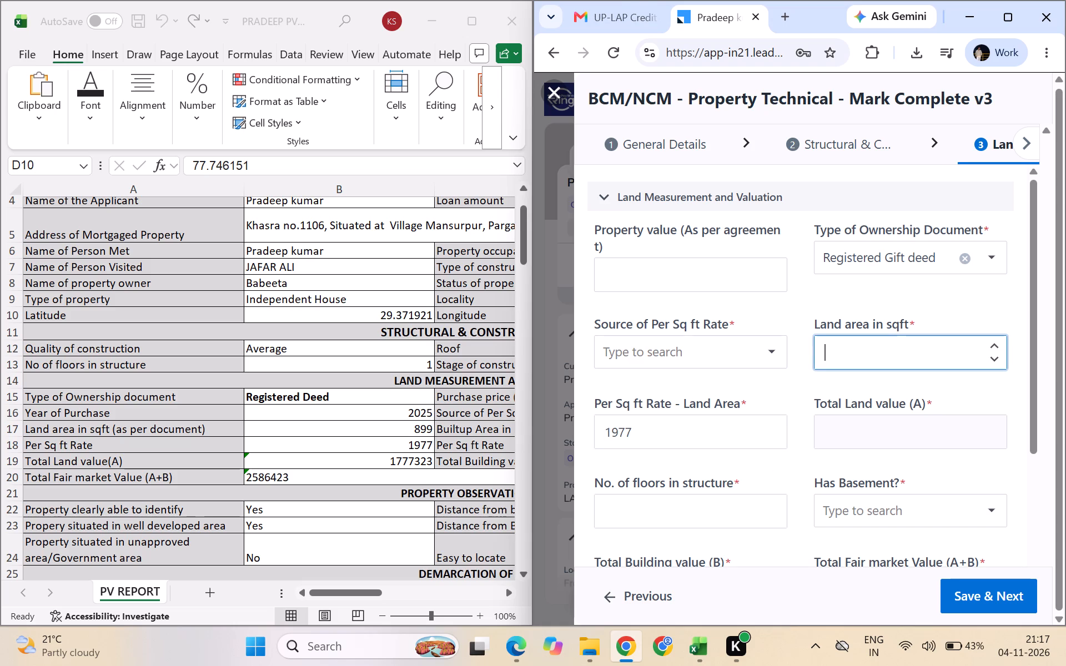
pyautogui.write('899')
pyautogui.click(789, 430)
pyautogui.scroll(-1, 811, 445)
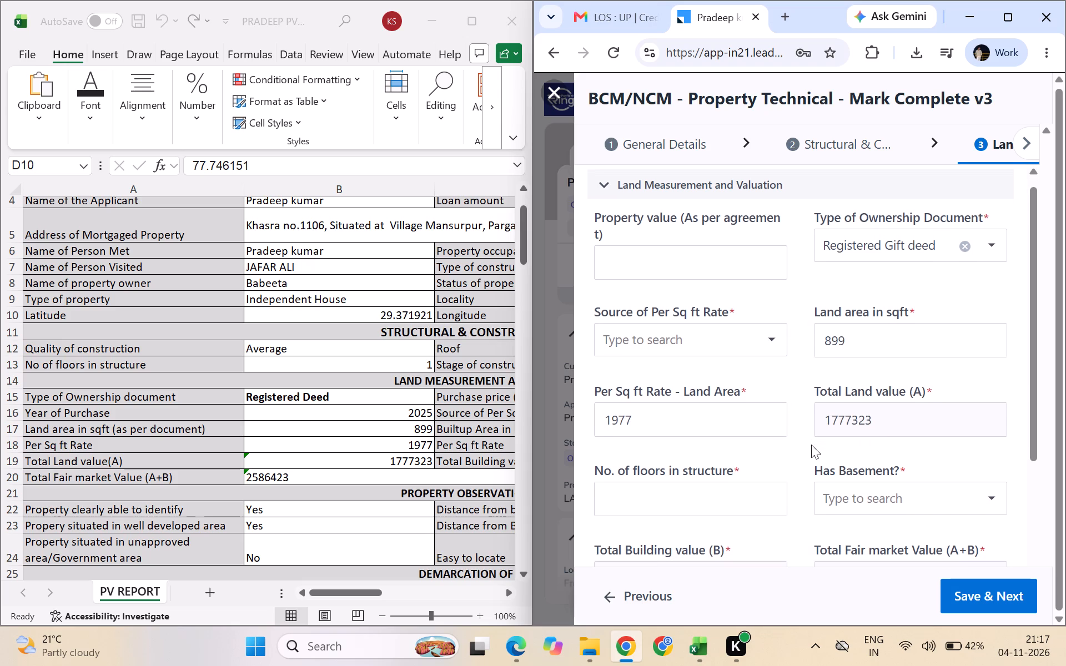
pyautogui.scroll(-1, 811, 445)
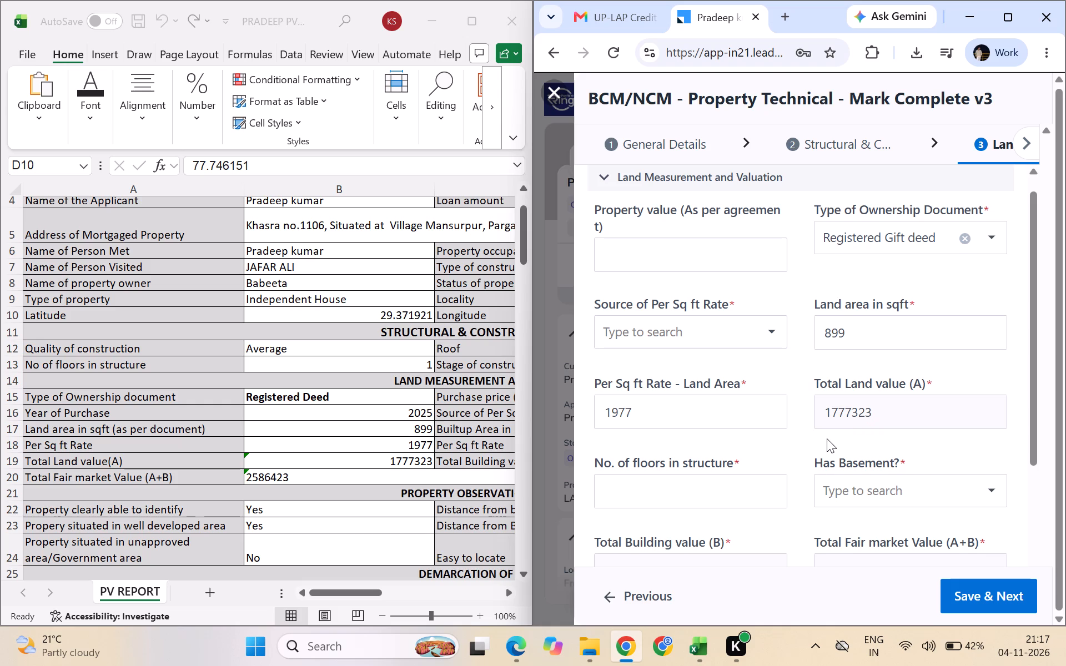
# In the land measurement section, set Has Basement to No and No. of floors in structure to 1.
pyautogui.scroll(-1, 758, 467)
pyautogui.hscroll(-2, 432, 464)
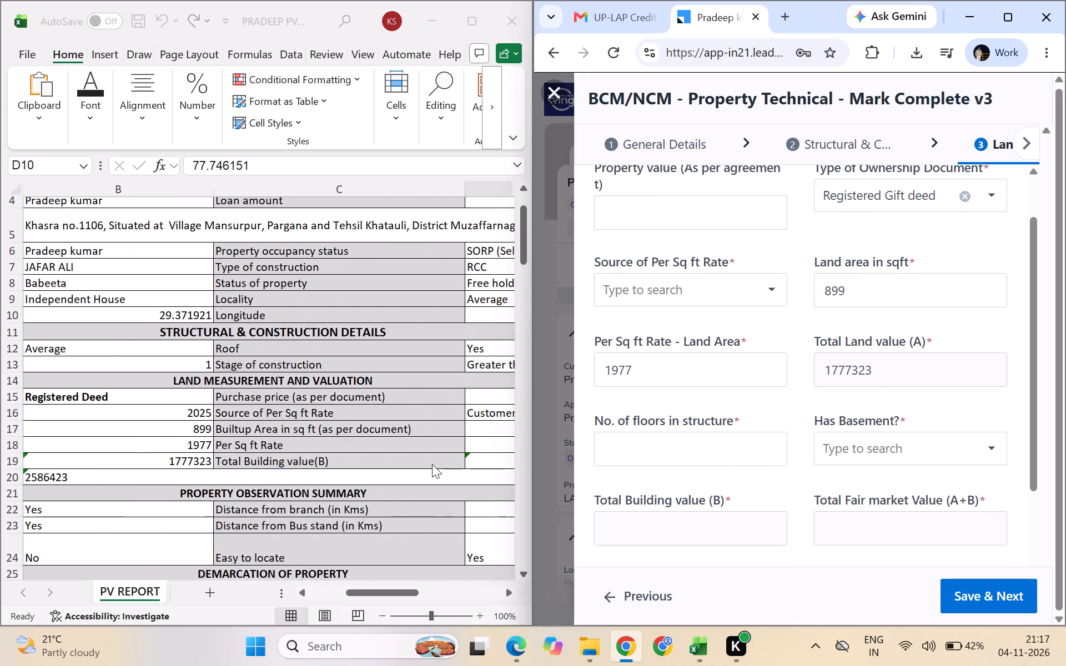
pyautogui.hscroll(-2, 432, 464)
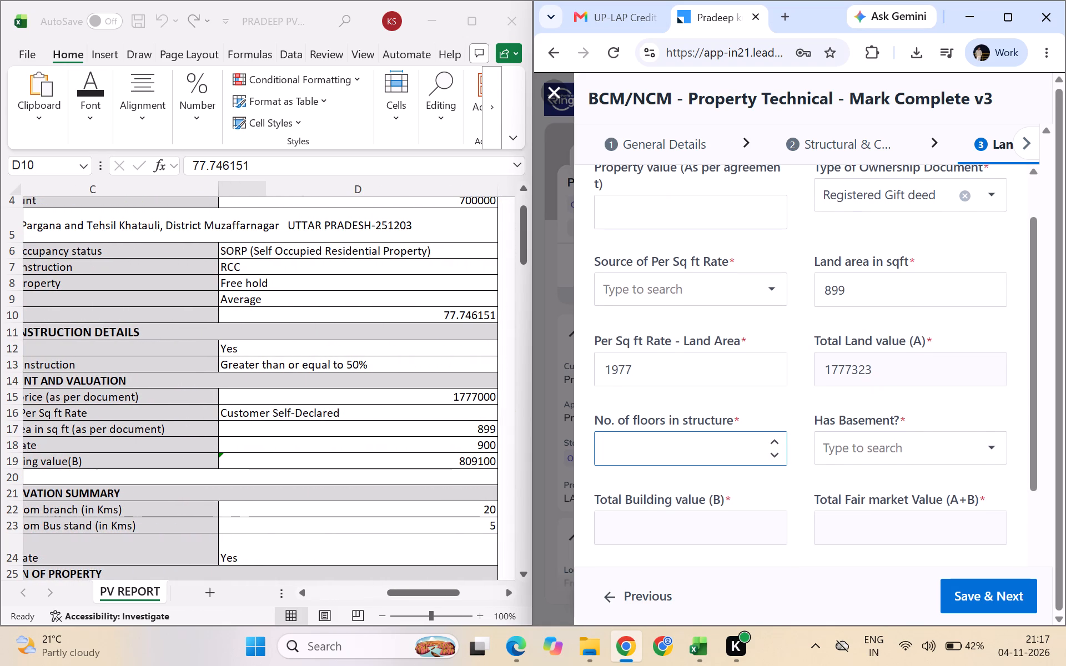
pyautogui.hscroll(1, 666, 460)
pyautogui.moveTo(850, 421); pyautogui.dragTo(846, 506)
pyautogui.click(846, 506)
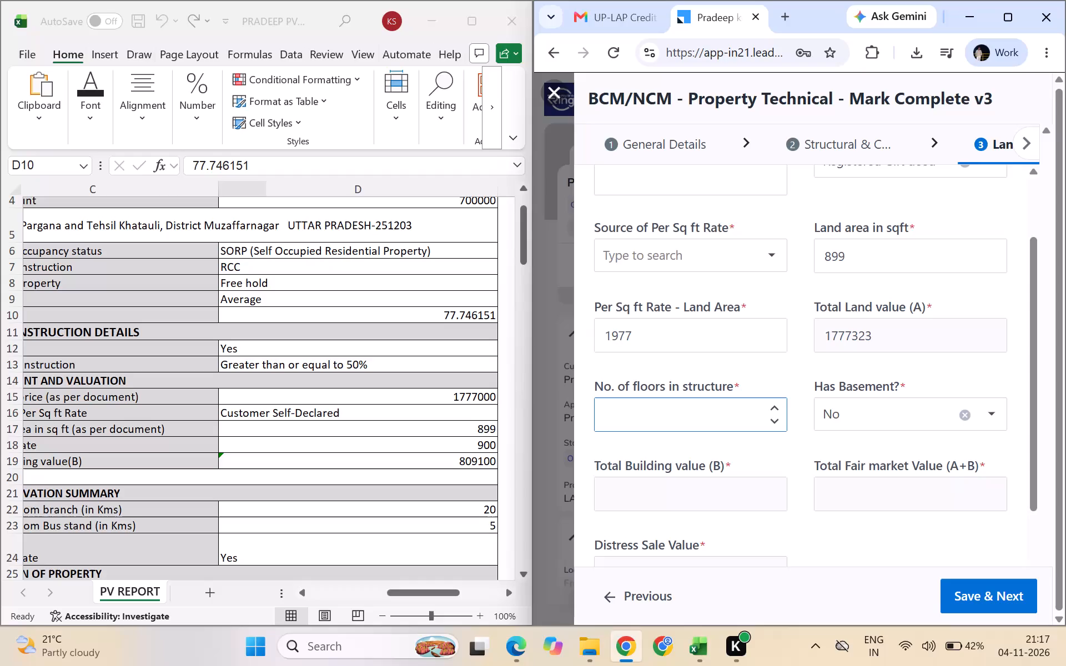
pyautogui.click(772, 406)
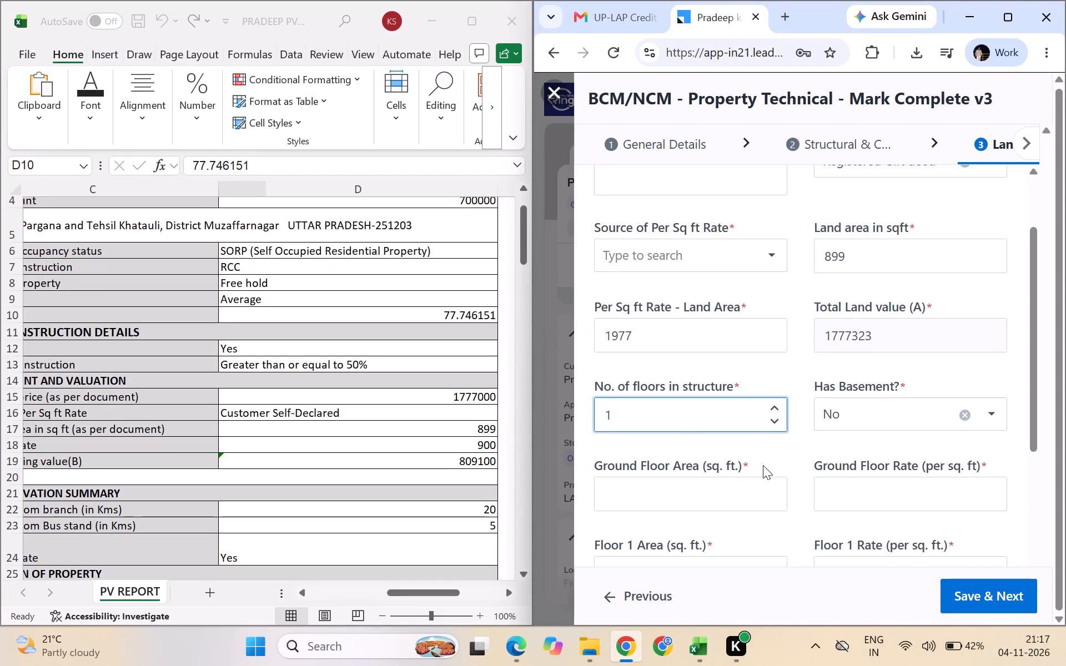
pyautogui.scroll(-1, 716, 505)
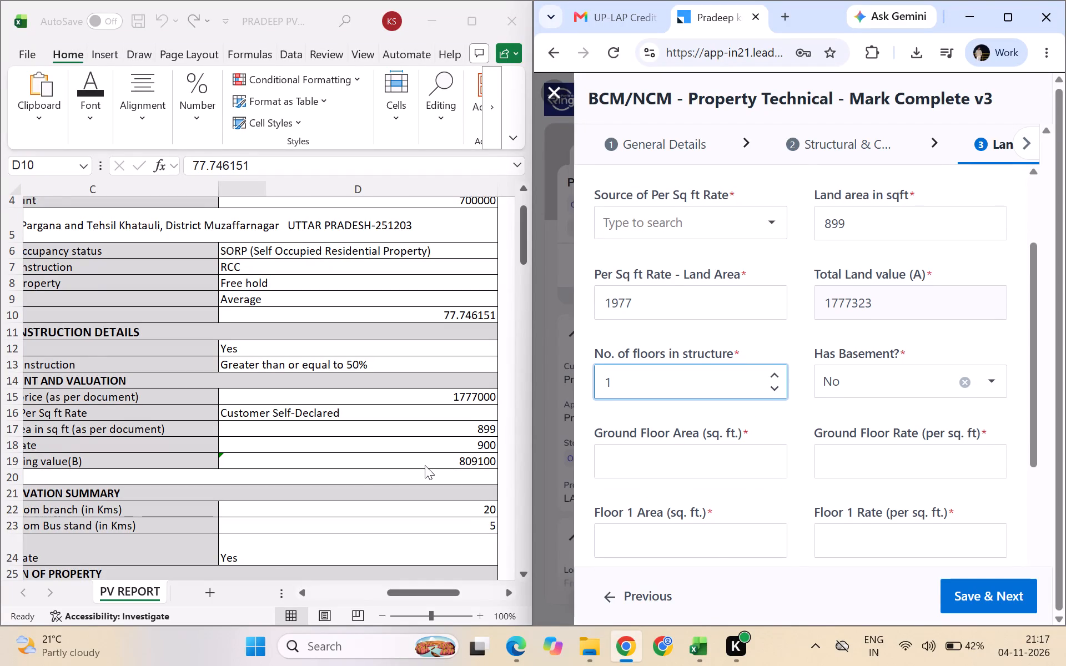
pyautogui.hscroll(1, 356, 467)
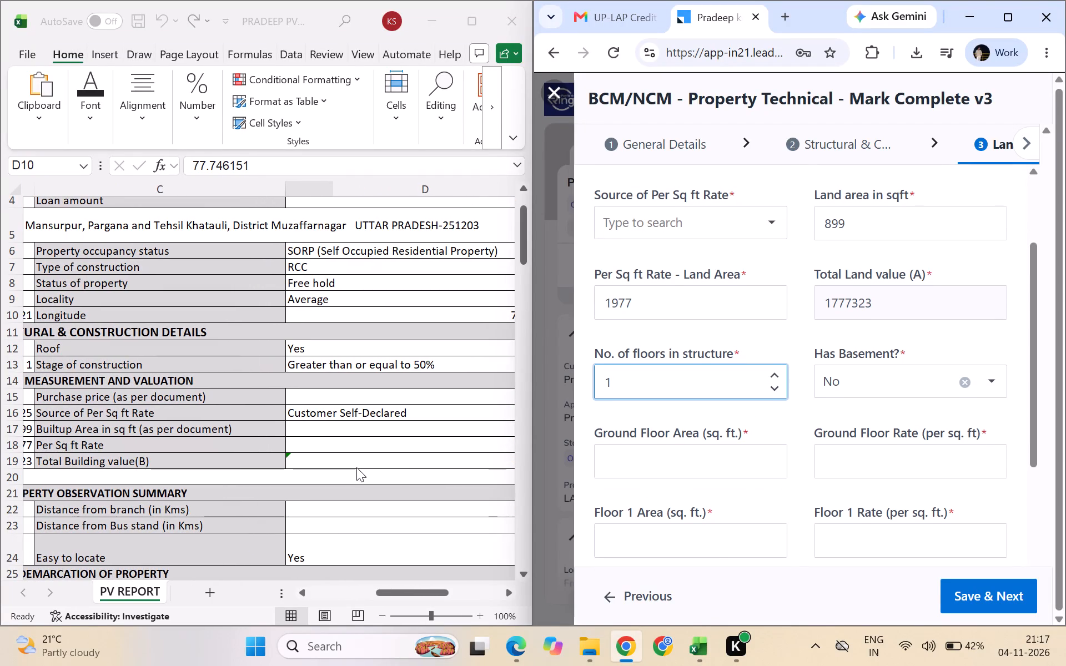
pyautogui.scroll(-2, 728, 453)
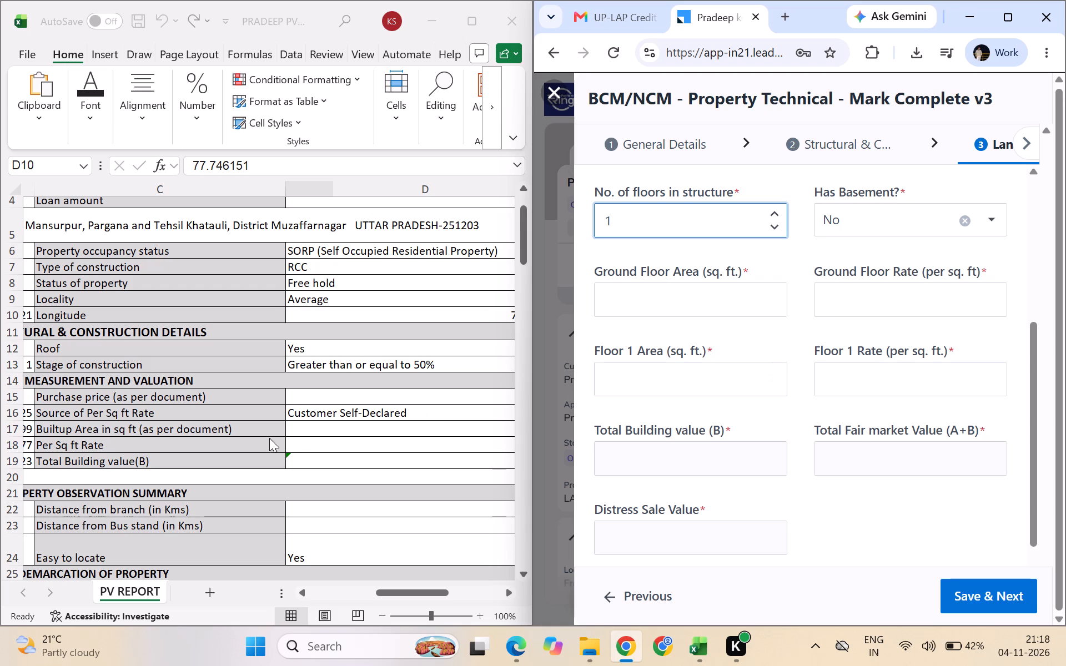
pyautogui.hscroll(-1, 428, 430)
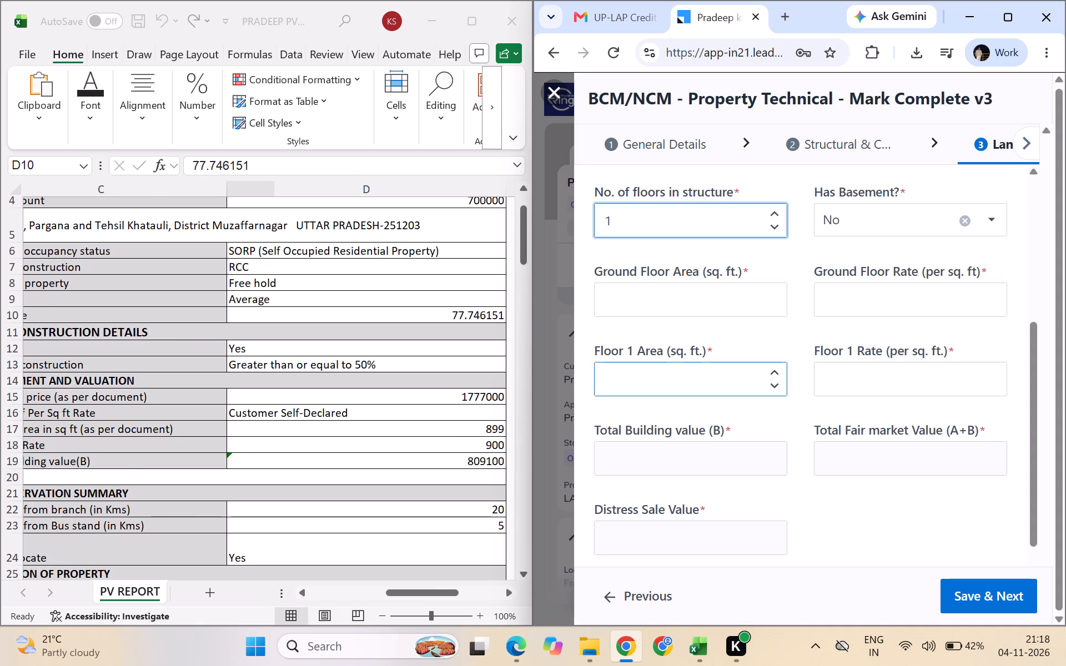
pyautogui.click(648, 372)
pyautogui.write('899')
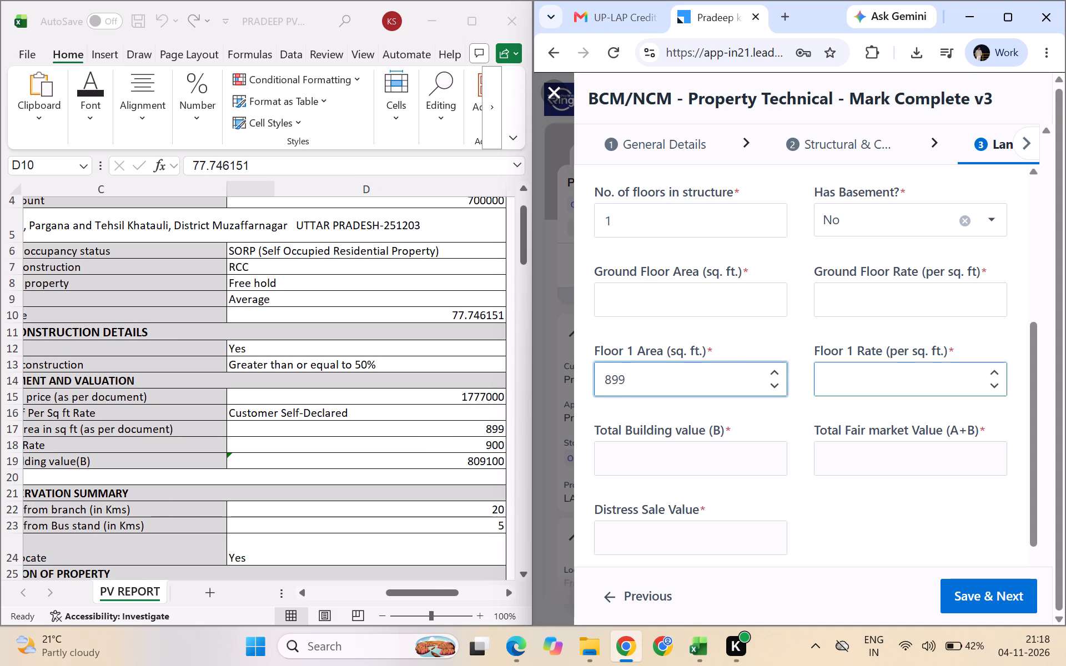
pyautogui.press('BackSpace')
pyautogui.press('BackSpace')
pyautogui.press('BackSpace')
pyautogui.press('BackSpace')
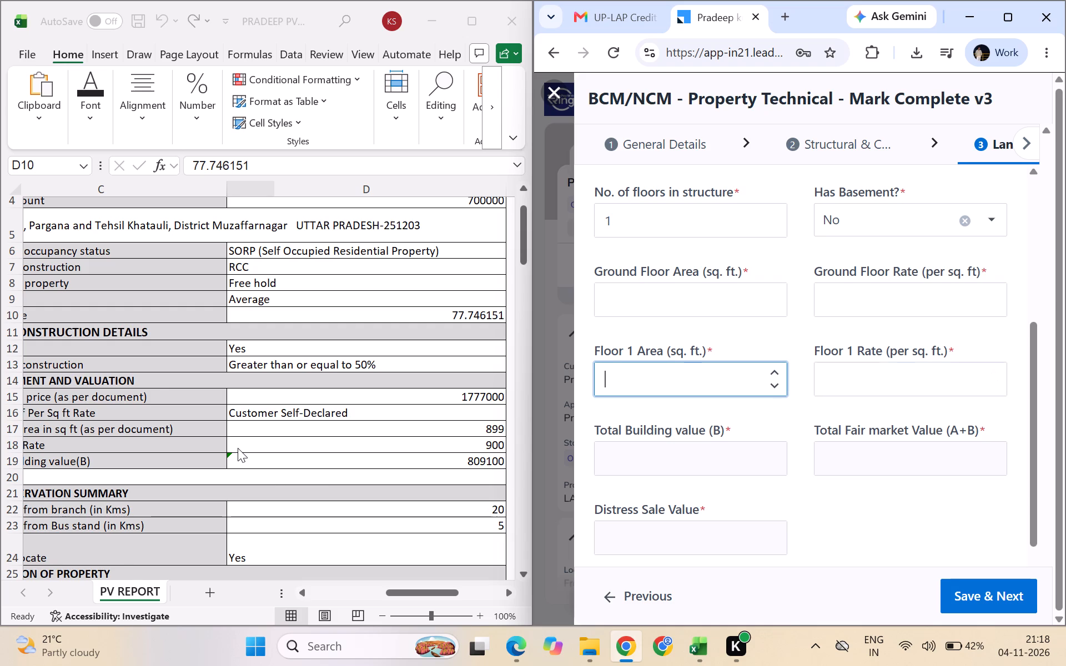
# From the valuation report, enter a Floor 1 Area of 899 sq. ft. and a Floor 1 Rate of 900 per sq. ft.
pyautogui.hscroll(2, 238, 448)
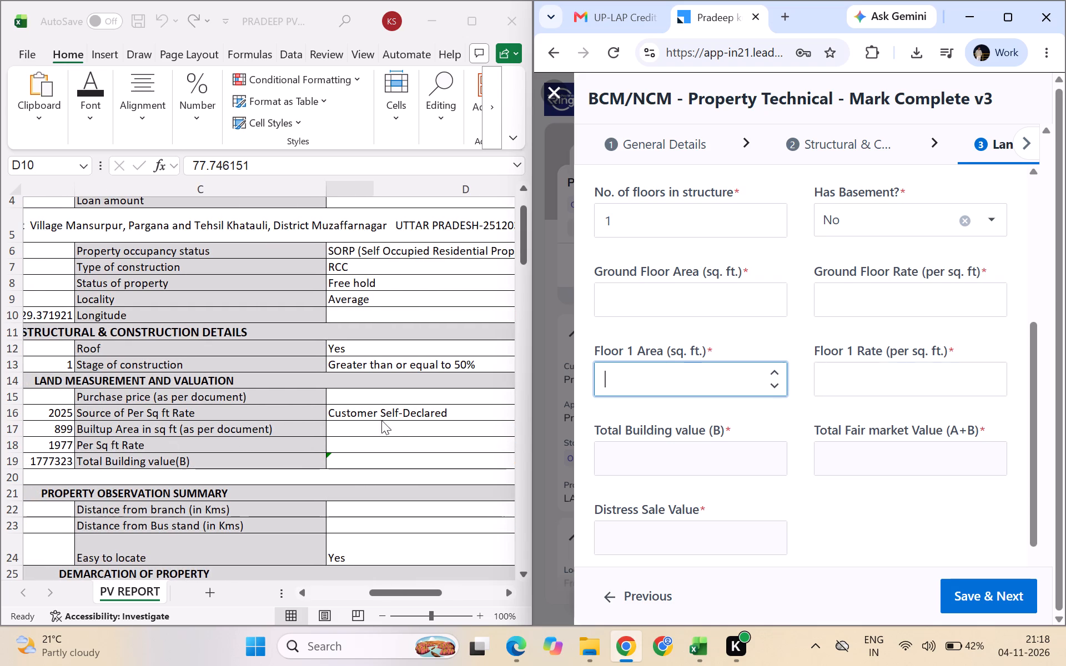
pyautogui.hscroll(-1, 400, 434)
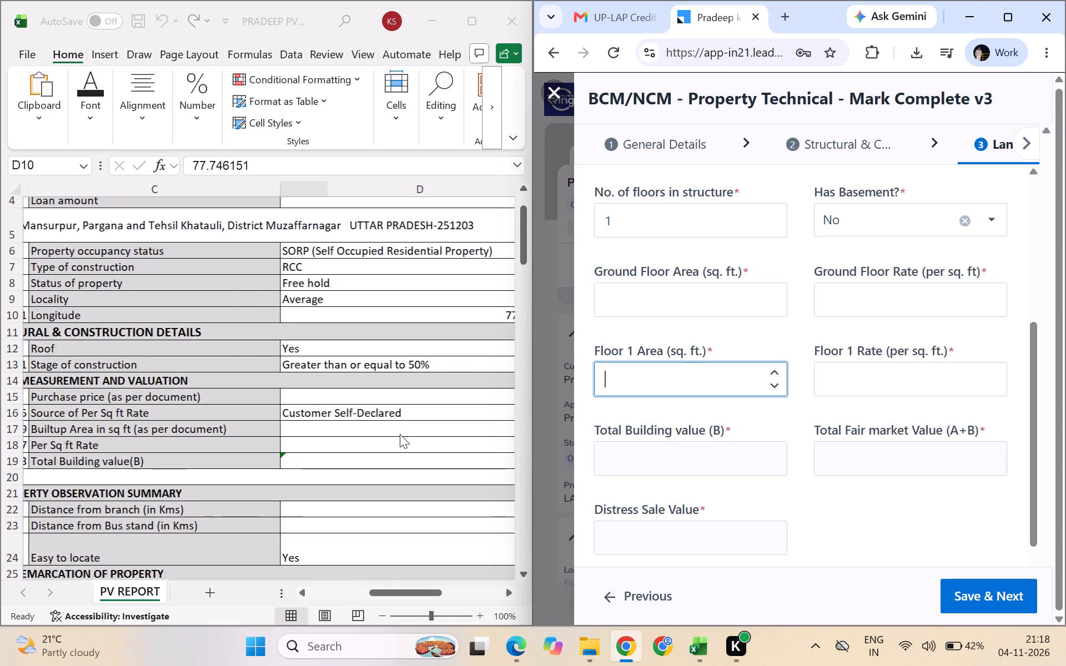
pyautogui.hscroll(-1, 400, 434)
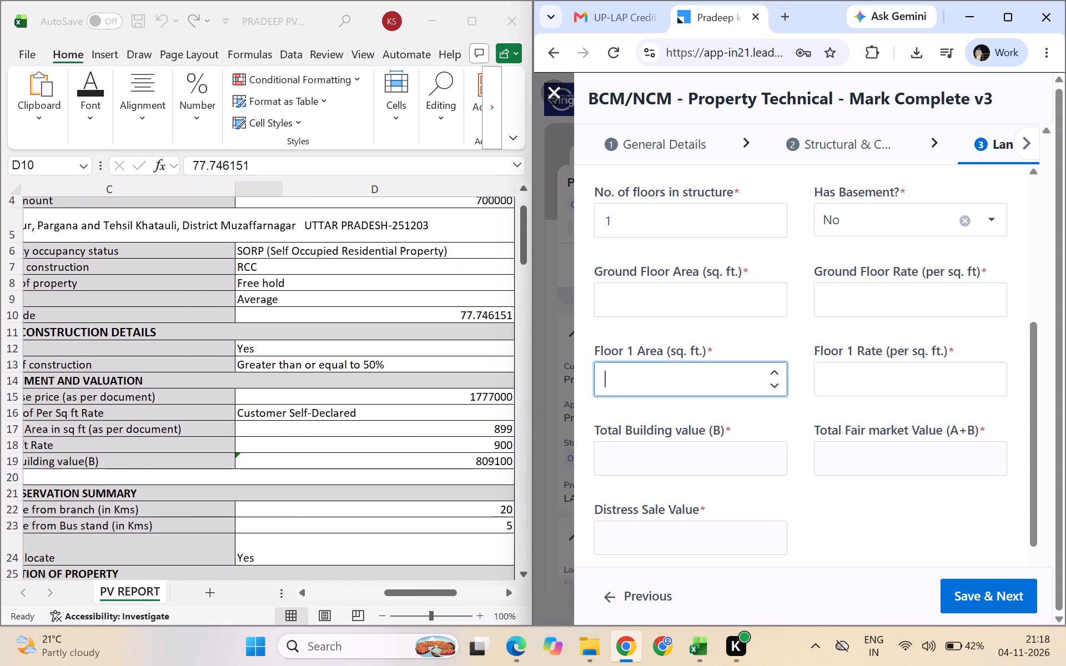
pyautogui.write('899')
pyautogui.click(846, 389)
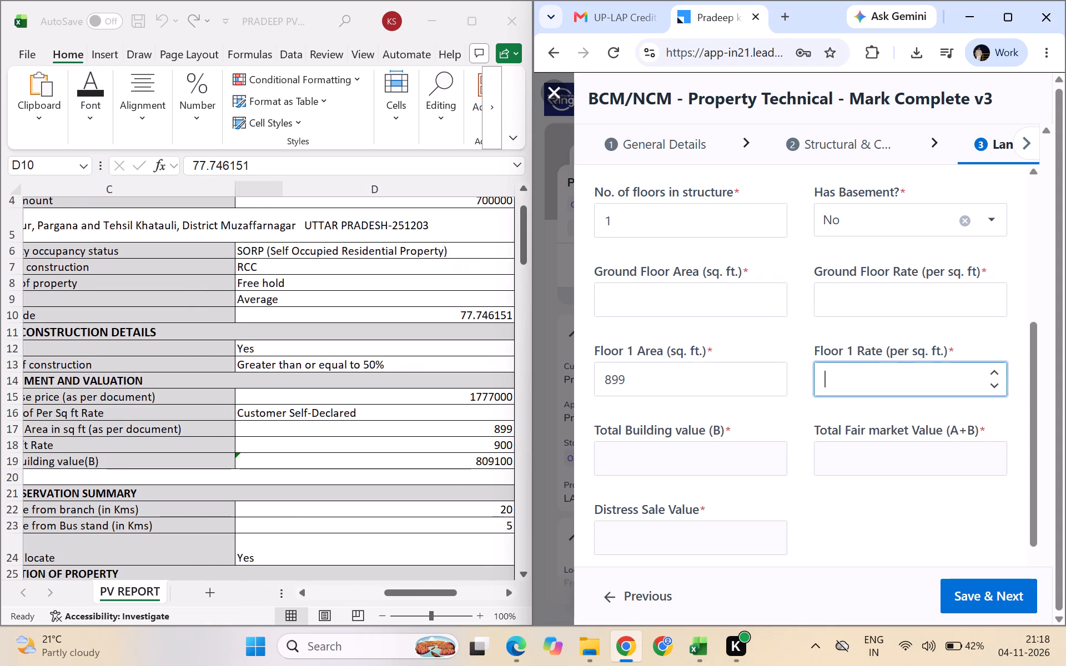
pyautogui.write('900')
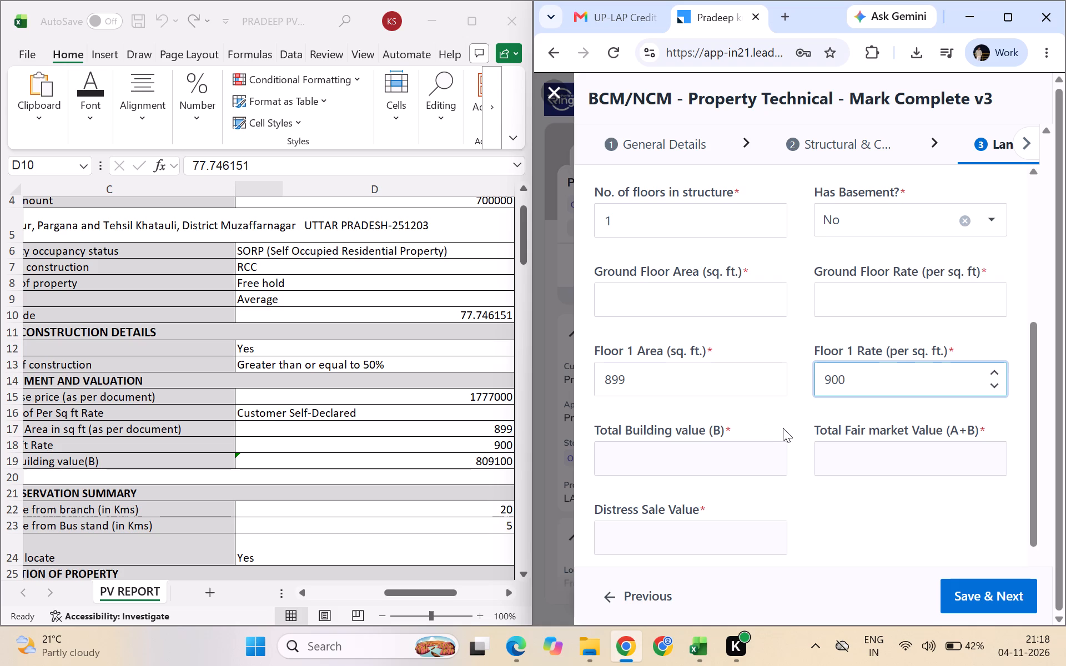
pyautogui.click(786, 427)
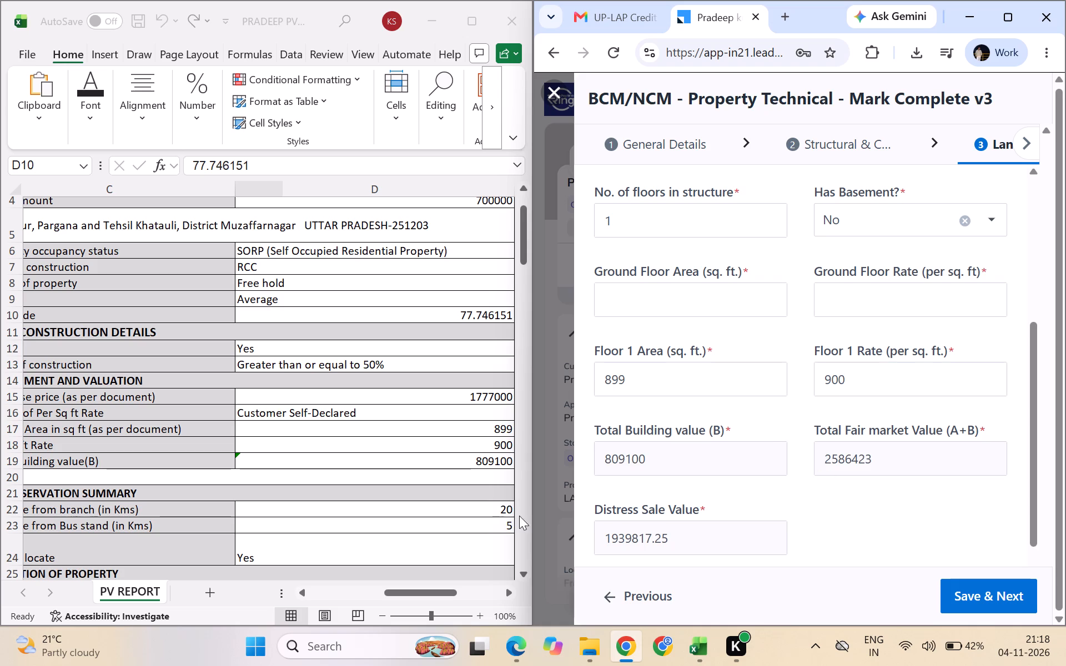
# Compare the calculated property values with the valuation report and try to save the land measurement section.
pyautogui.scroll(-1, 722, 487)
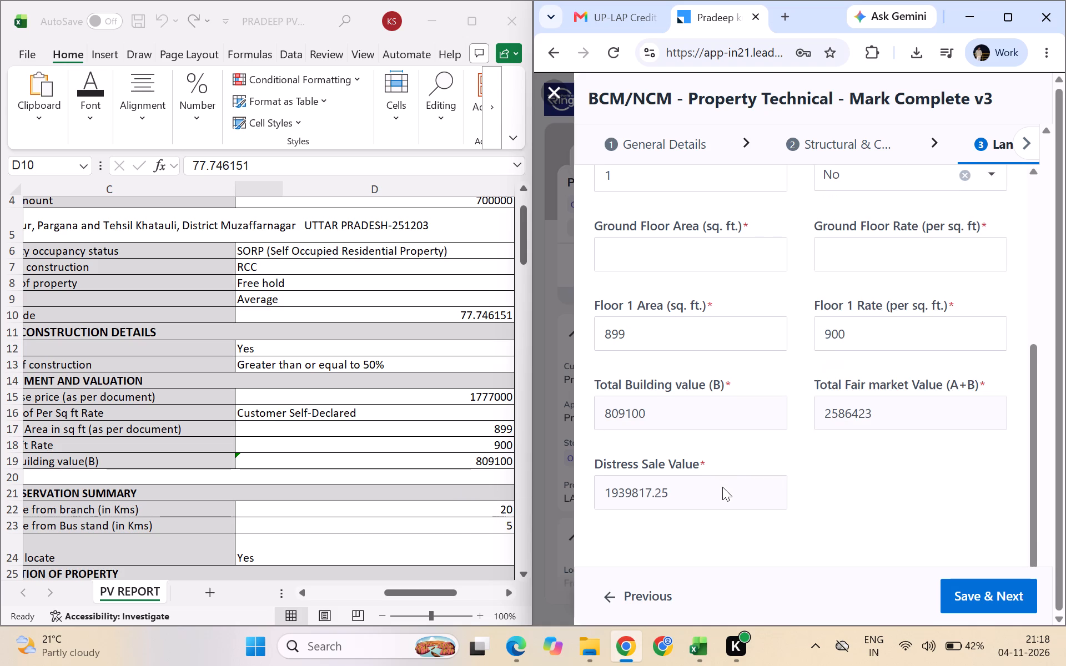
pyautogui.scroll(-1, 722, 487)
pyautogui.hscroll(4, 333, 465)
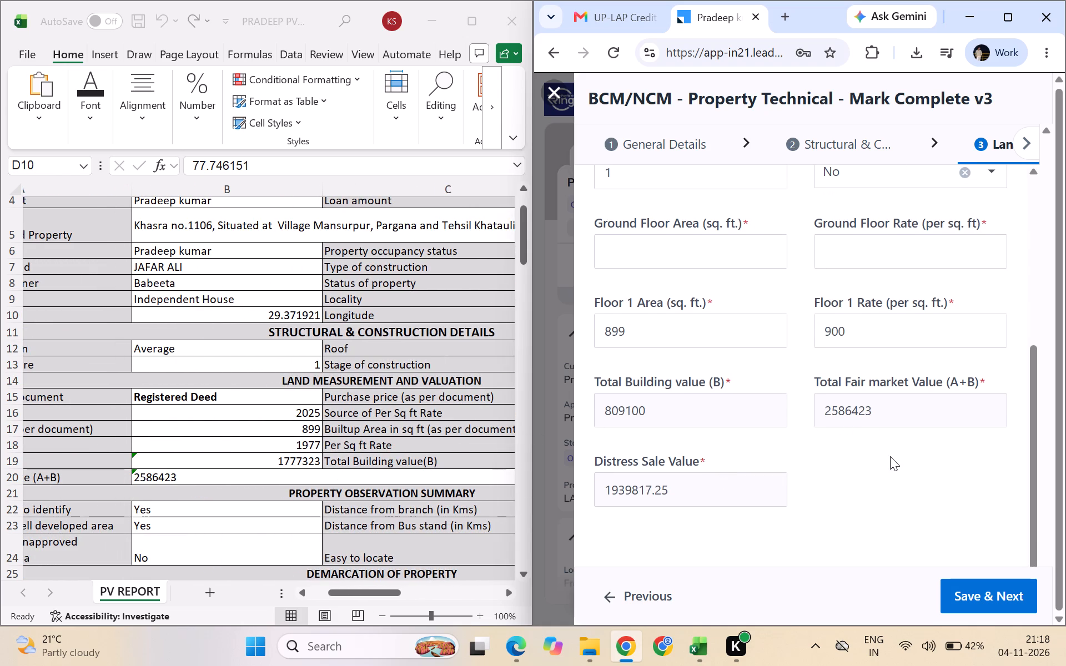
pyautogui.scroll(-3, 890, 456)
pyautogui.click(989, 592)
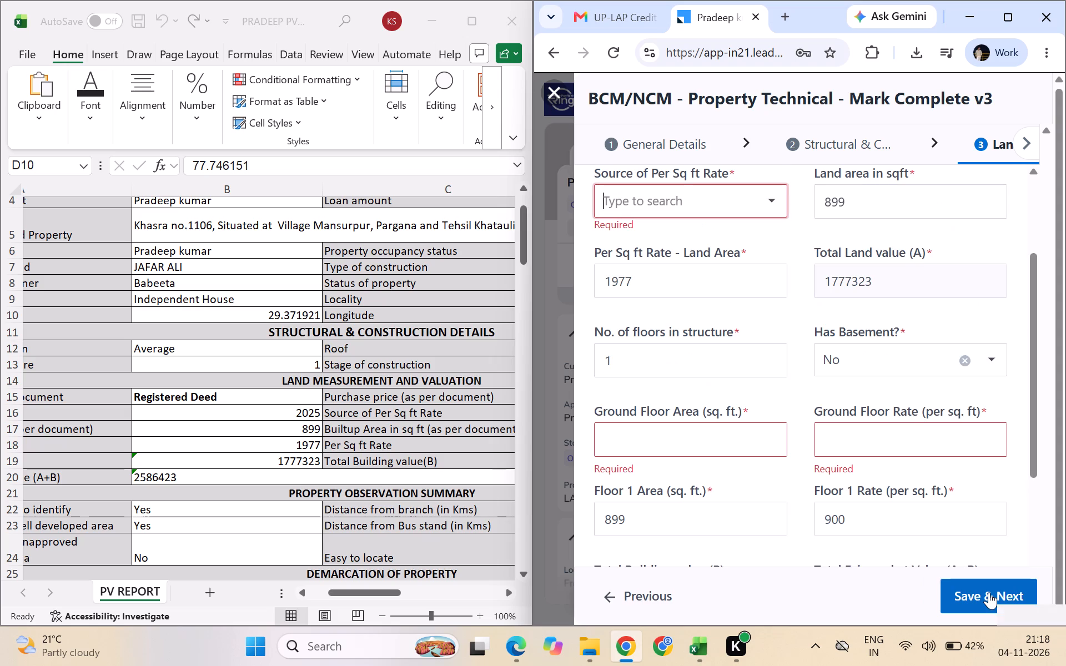
# Set Source of Per Sq ft Rate to Customer Self-Declared, checking it against the valuation report.
pyautogui.click(712, 191)
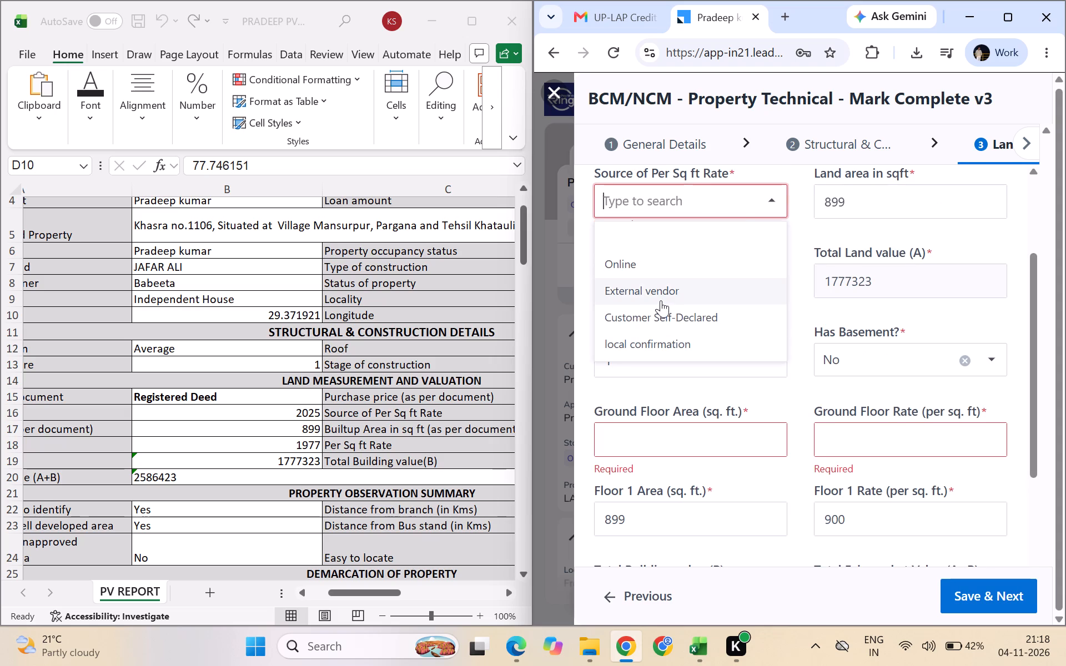
pyautogui.click(665, 317)
pyautogui.hscroll(-1, 454, 407)
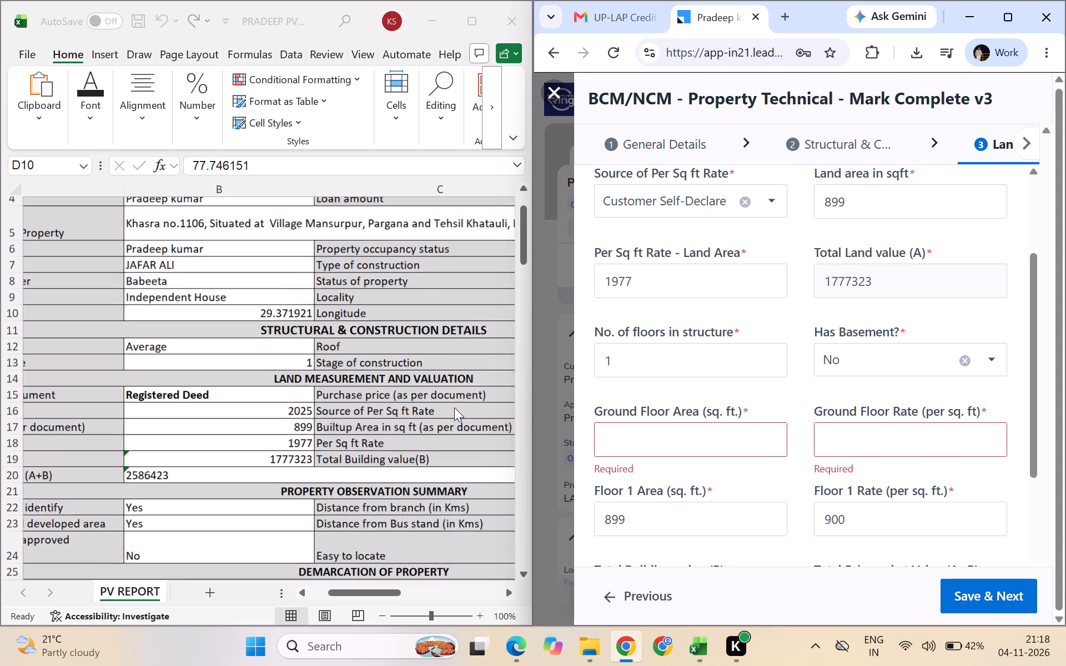
pyautogui.hscroll(-1, 454, 407)
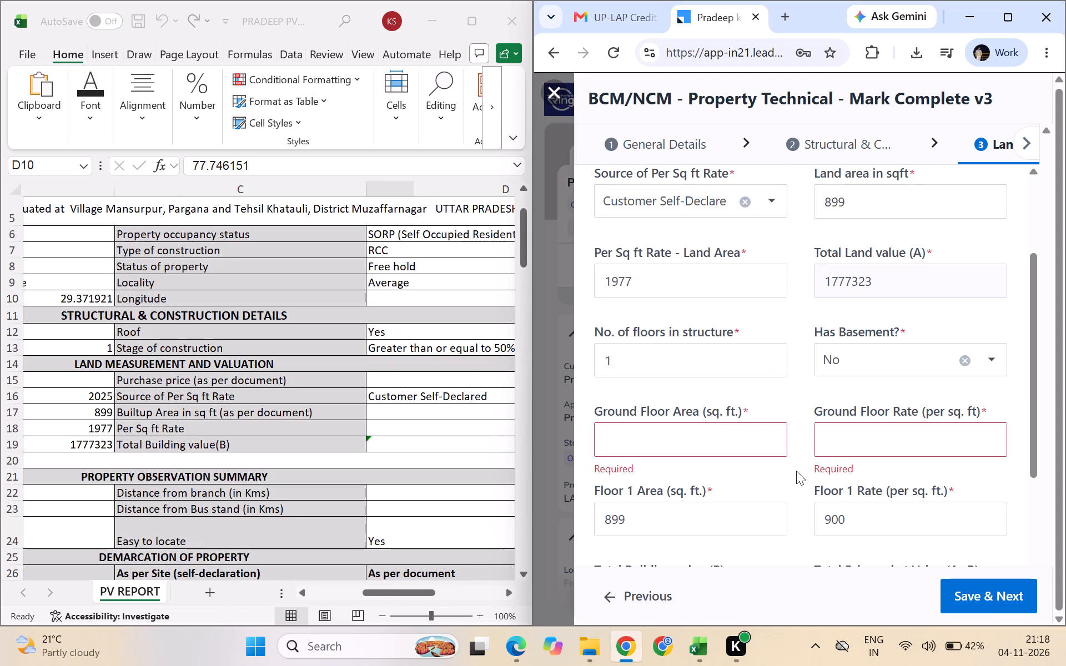
# Set both Ground Floor Area and Ground Floor Rate to 0, and save the land measurement section.
pyautogui.scroll(-4, 796, 471)
pyautogui.scroll(1, 753, 329)
pyautogui.click(735, 291)
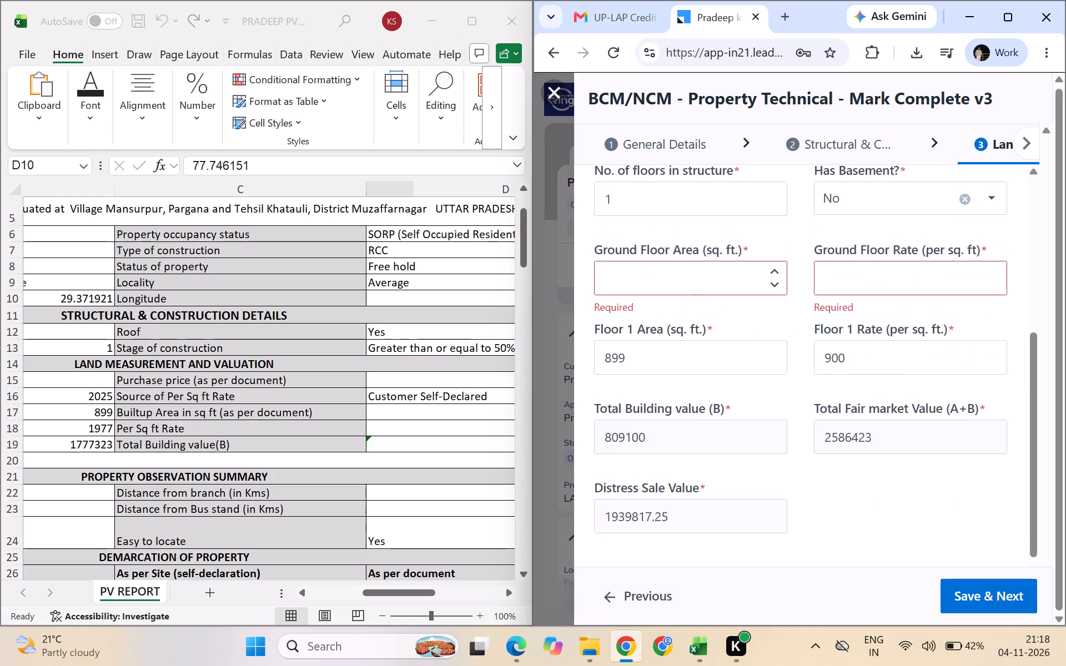
pyautogui.click(775, 278)
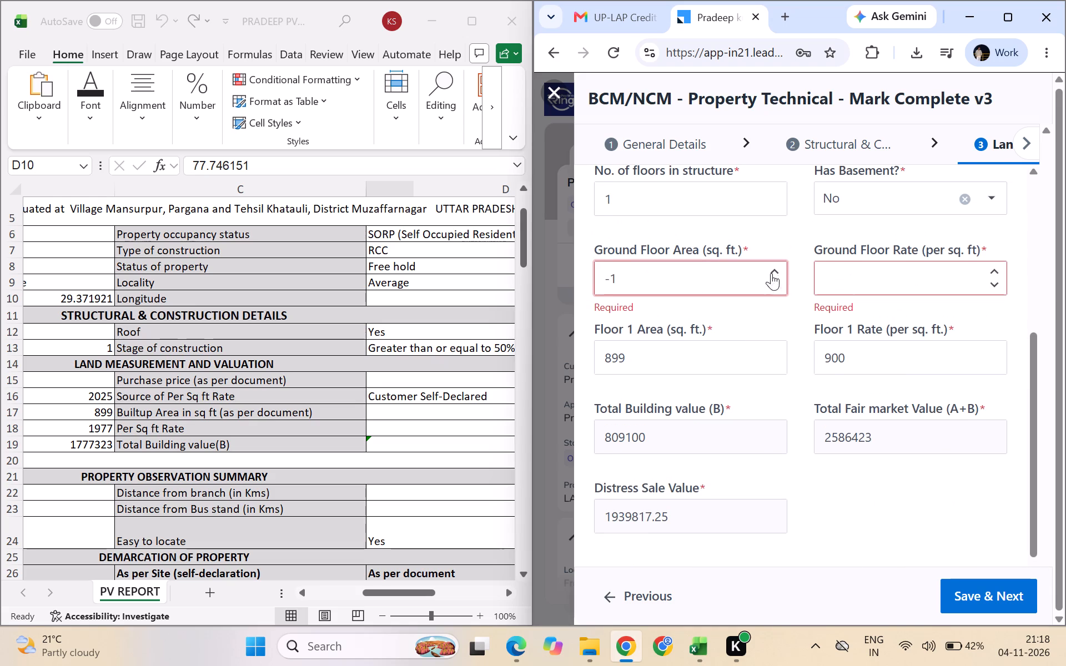
pyautogui.click(779, 269)
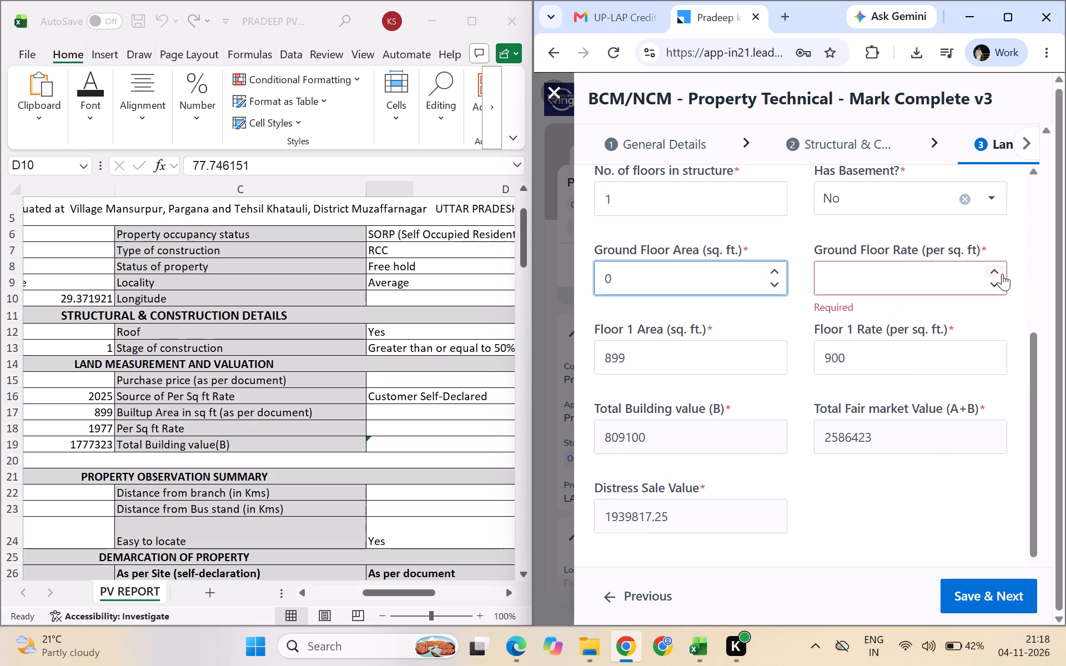
pyautogui.click(1000, 281)
pyautogui.click(995, 264)
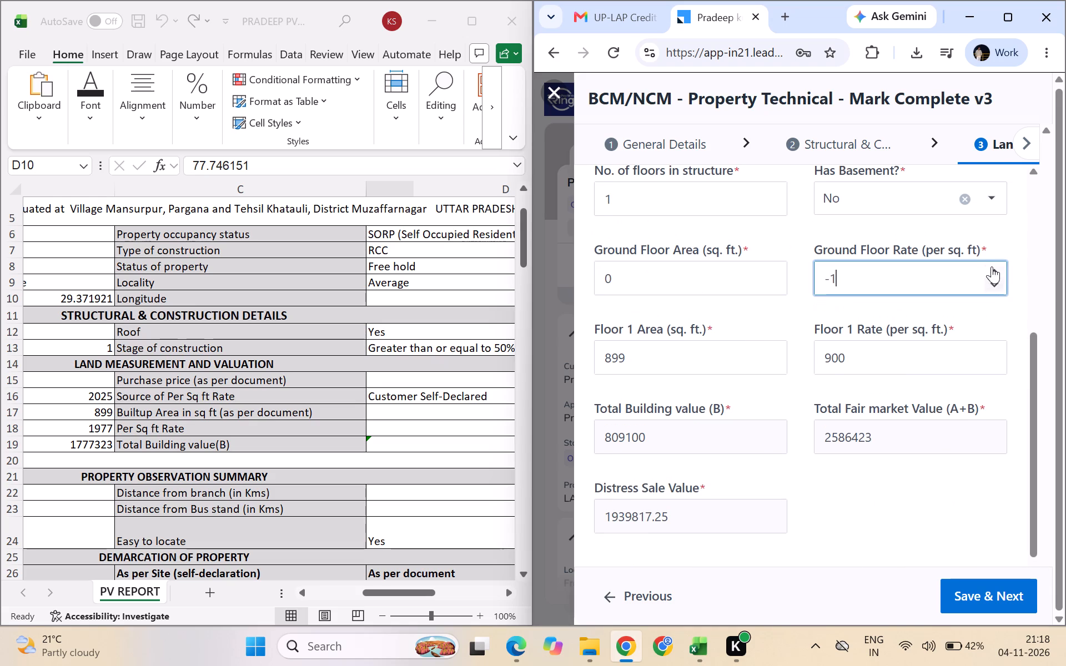
pyautogui.click(997, 269)
pyautogui.click(990, 596)
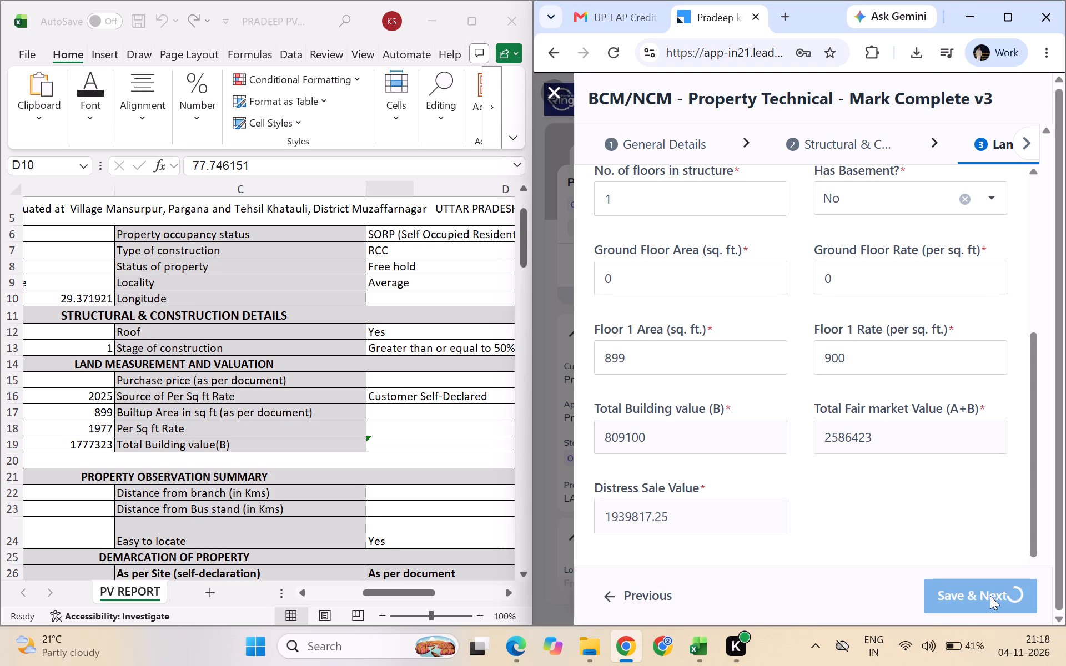
# In the Property Observation Summary, set Property clearly able to identify to Yes, Well developed to Yes and Unapproved/Government area to No.
pyautogui.scroll(1, 778, 347)
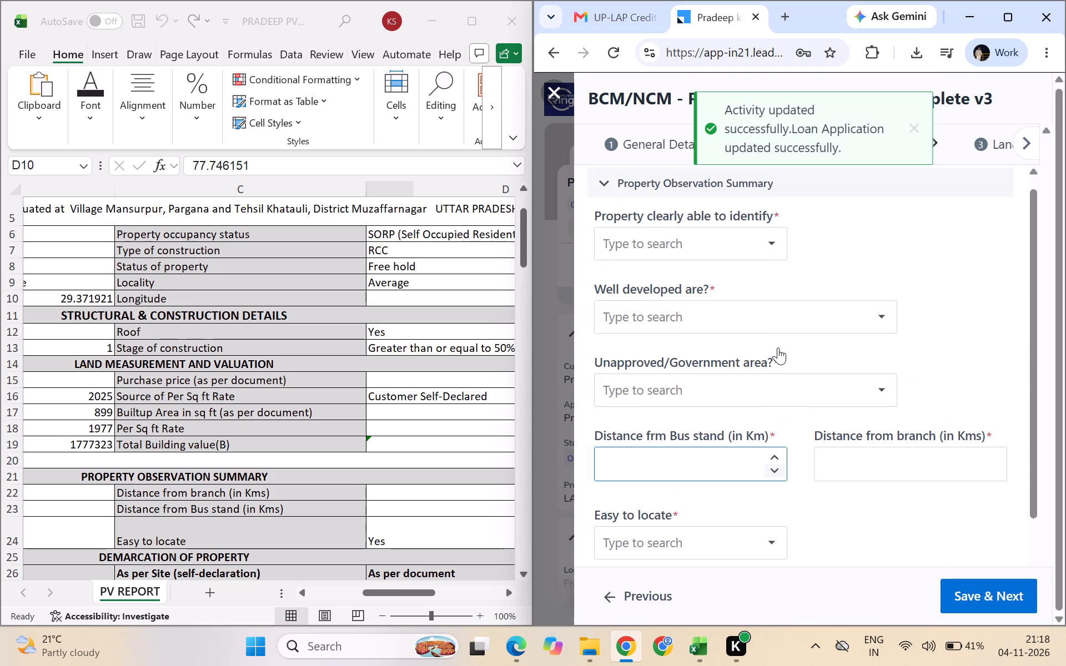
pyautogui.scroll(1, 704, 248)
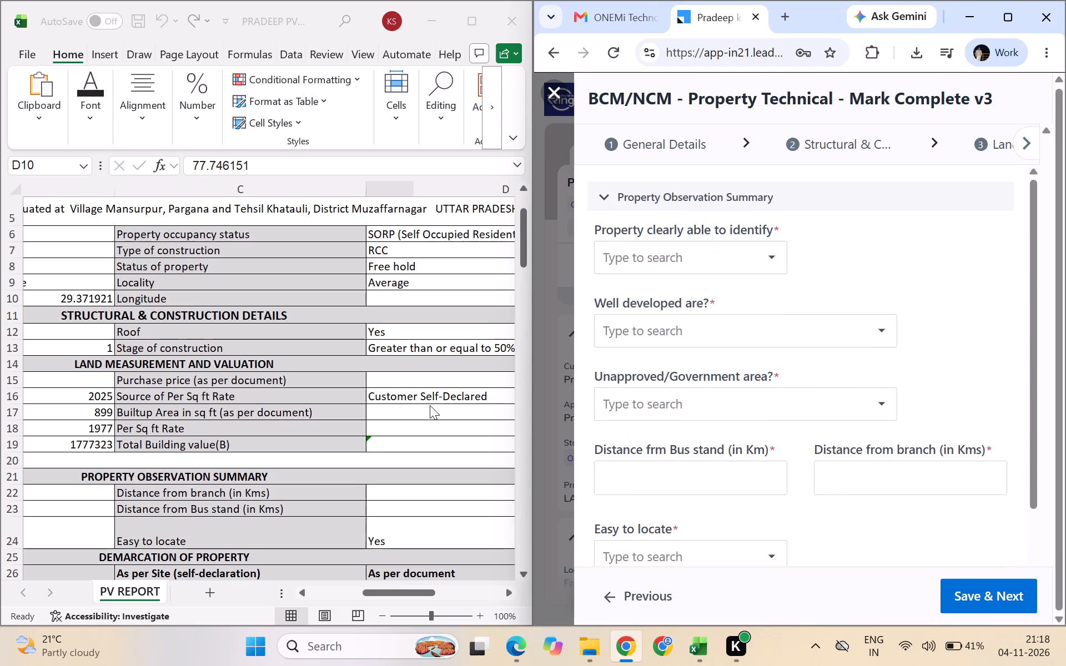
pyautogui.moveTo(702, 243); pyautogui.dragTo(658, 315)
pyautogui.click(658, 315)
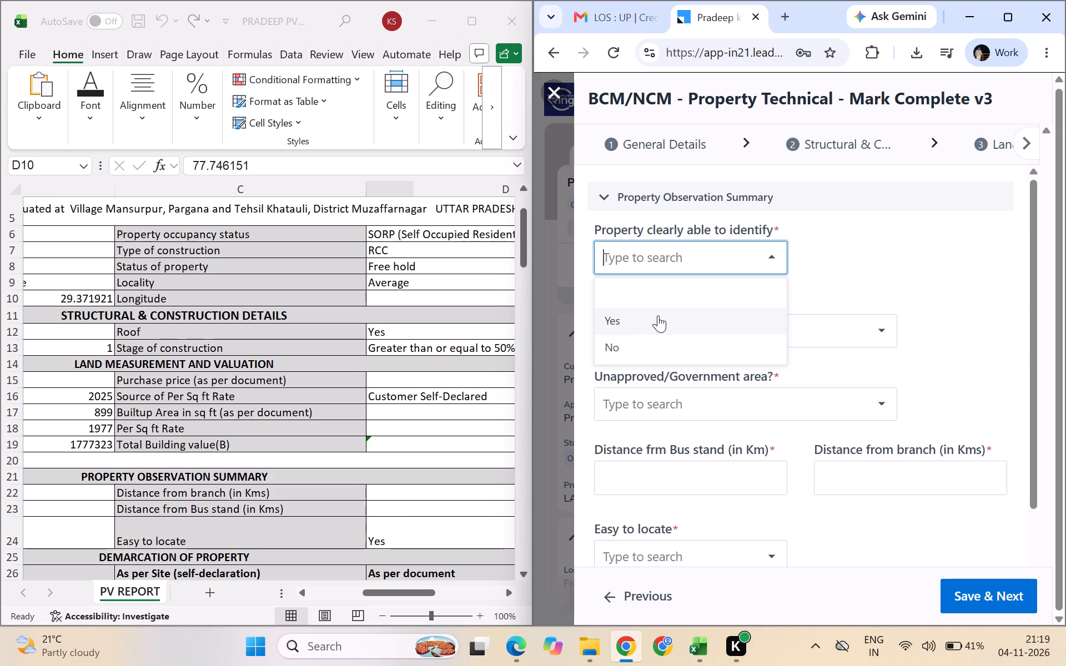
pyautogui.click(666, 328)
pyautogui.click(653, 390)
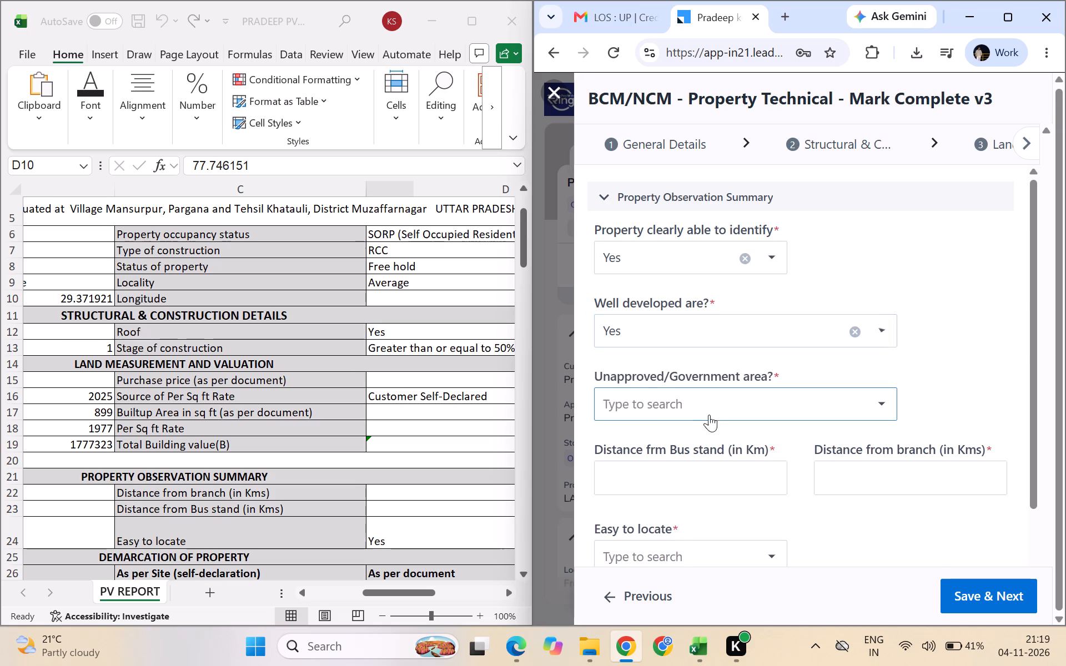
pyautogui.click(676, 402)
pyautogui.click(646, 496)
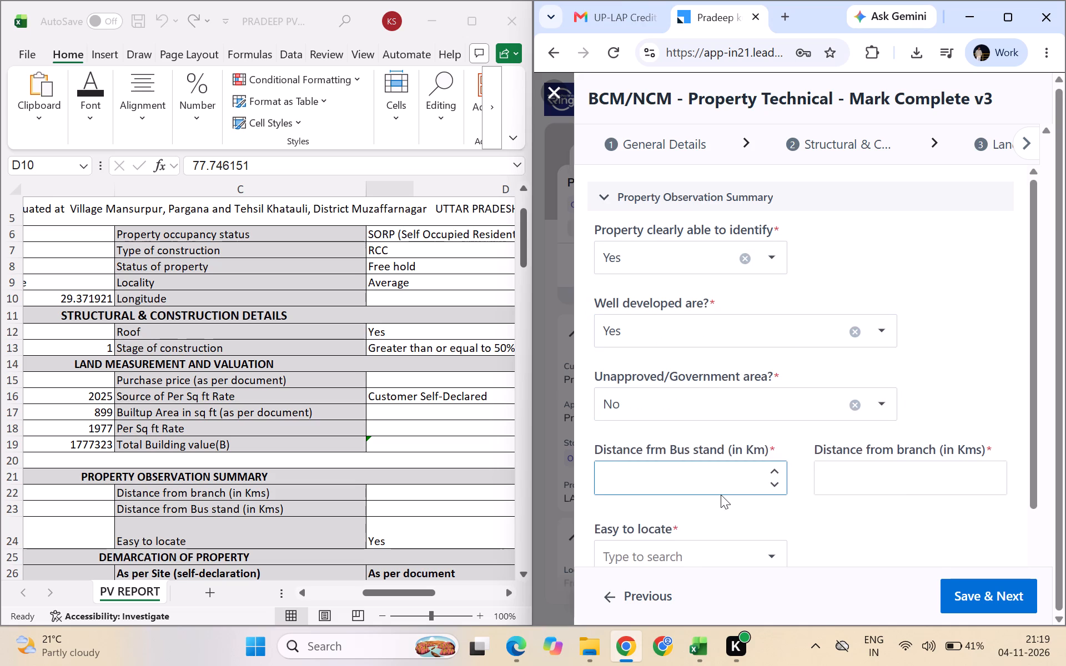
# Set Distance from branch to 20 km, Distance from Bus stand to 5 km and Easy to locate to Yes, and save the section.
pyautogui.scroll(-1, 721, 495)
pyautogui.hscroll(3, 320, 501)
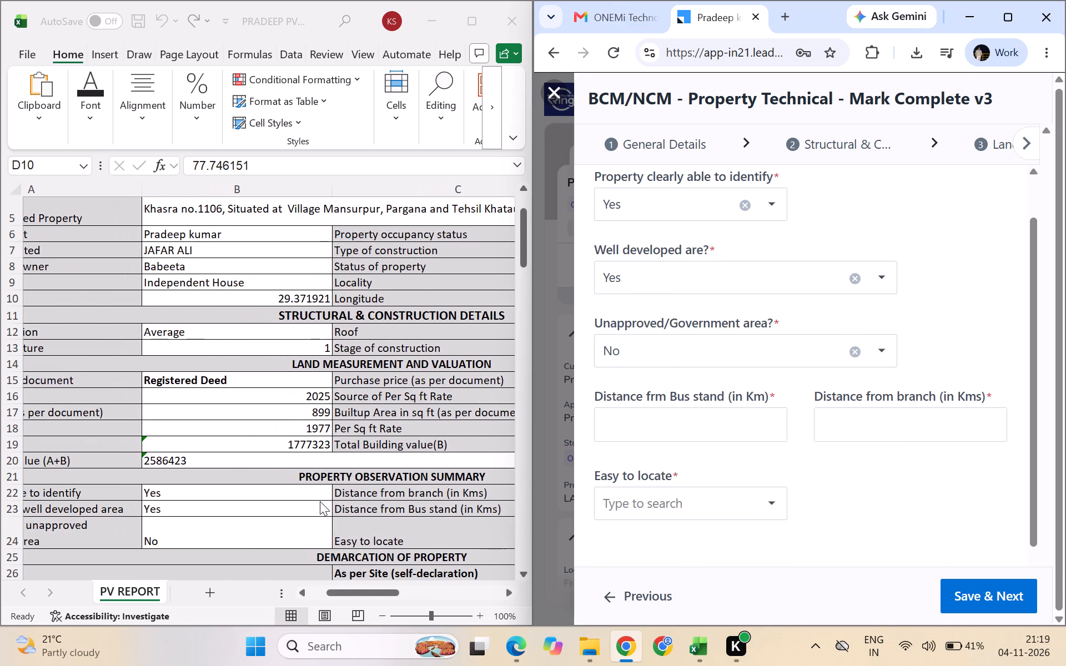
pyautogui.hscroll(-4, 429, 507)
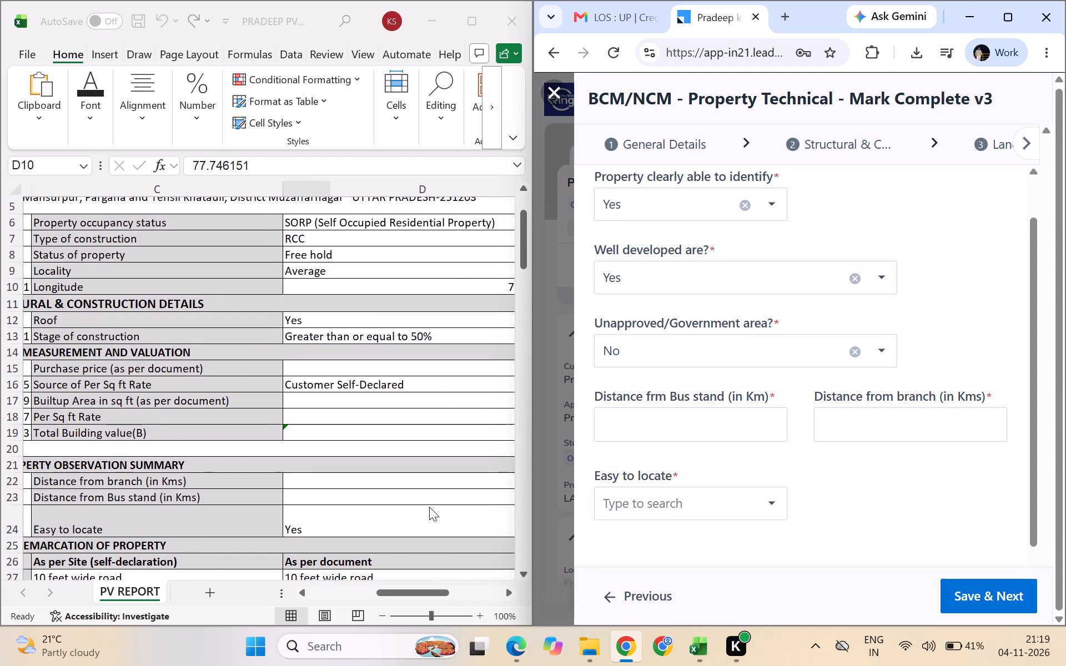
pyautogui.hscroll(-1, 429, 507)
pyautogui.click(854, 430)
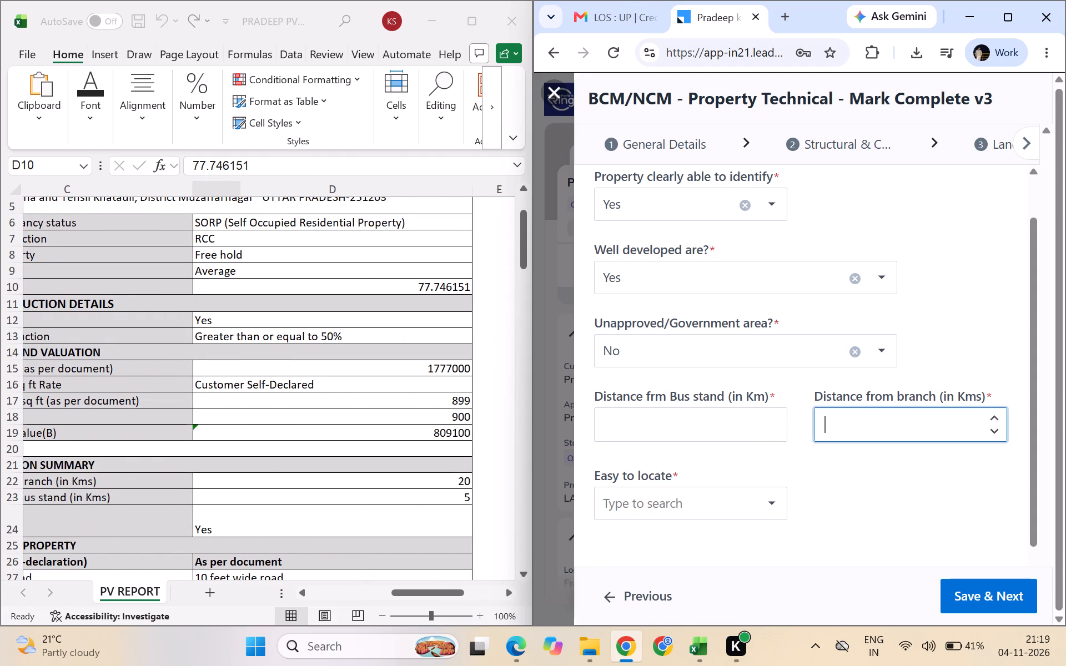
pyautogui.write('20')
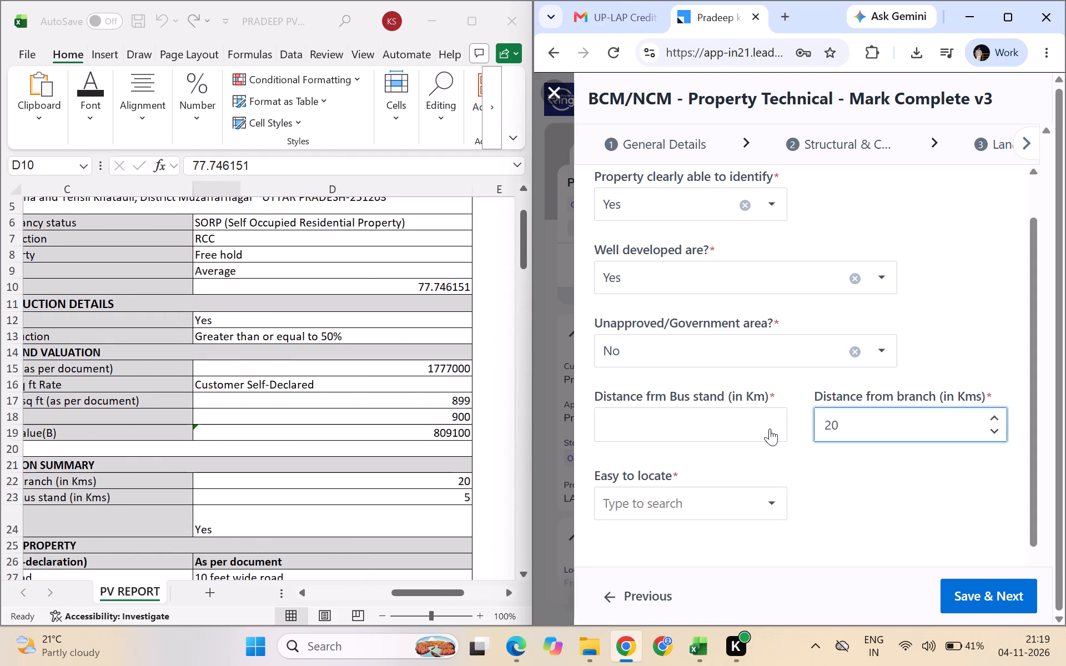
pyautogui.click(711, 416)
pyautogui.press('5')
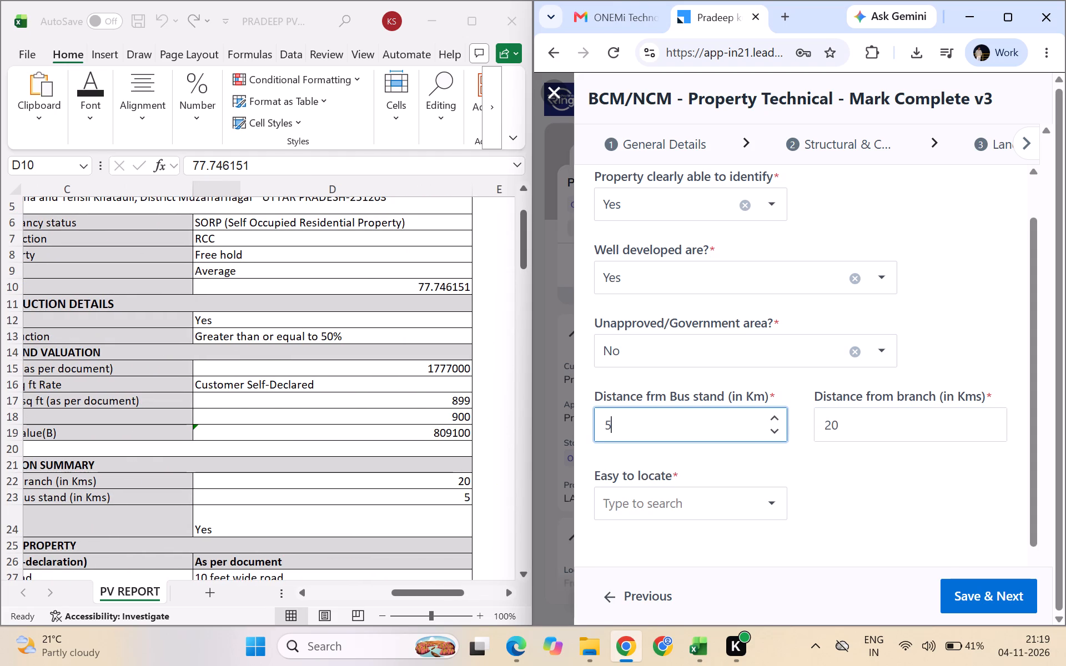
pyautogui.moveTo(716, 486); pyautogui.dragTo(675, 560)
pyautogui.click(675, 560)
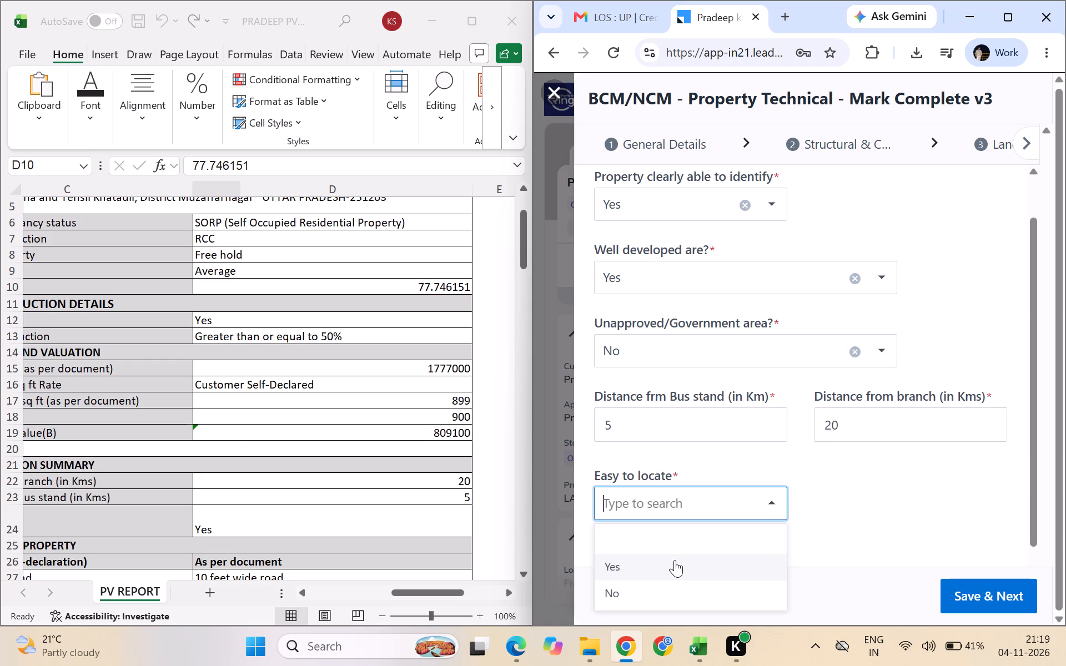
pyautogui.scroll(-2, 876, 519)
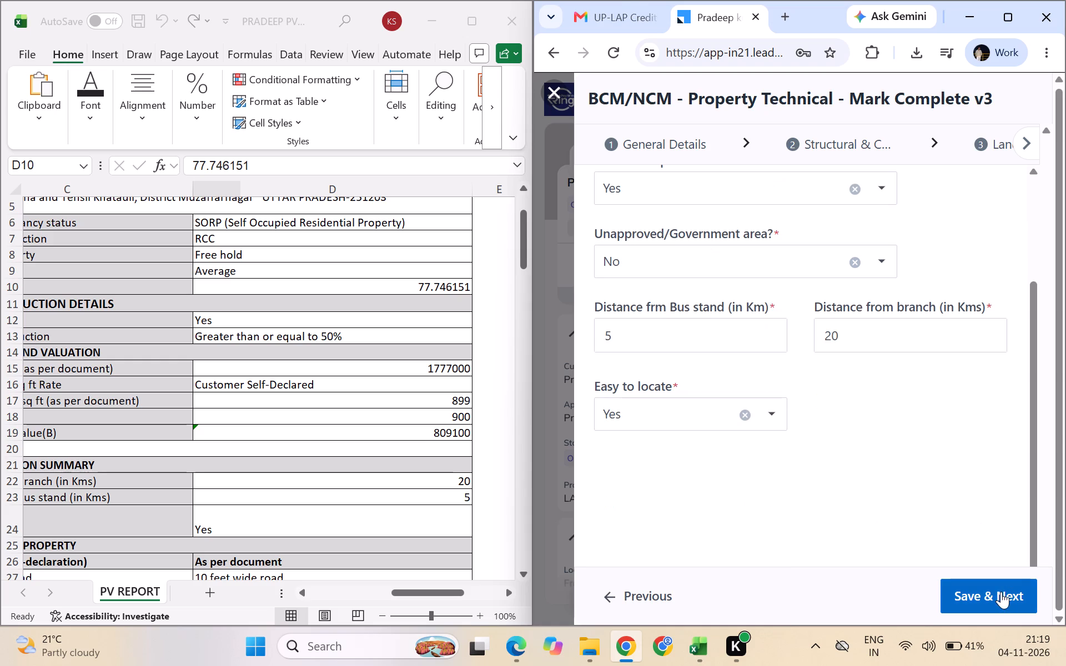
pyautogui.click(1001, 592)
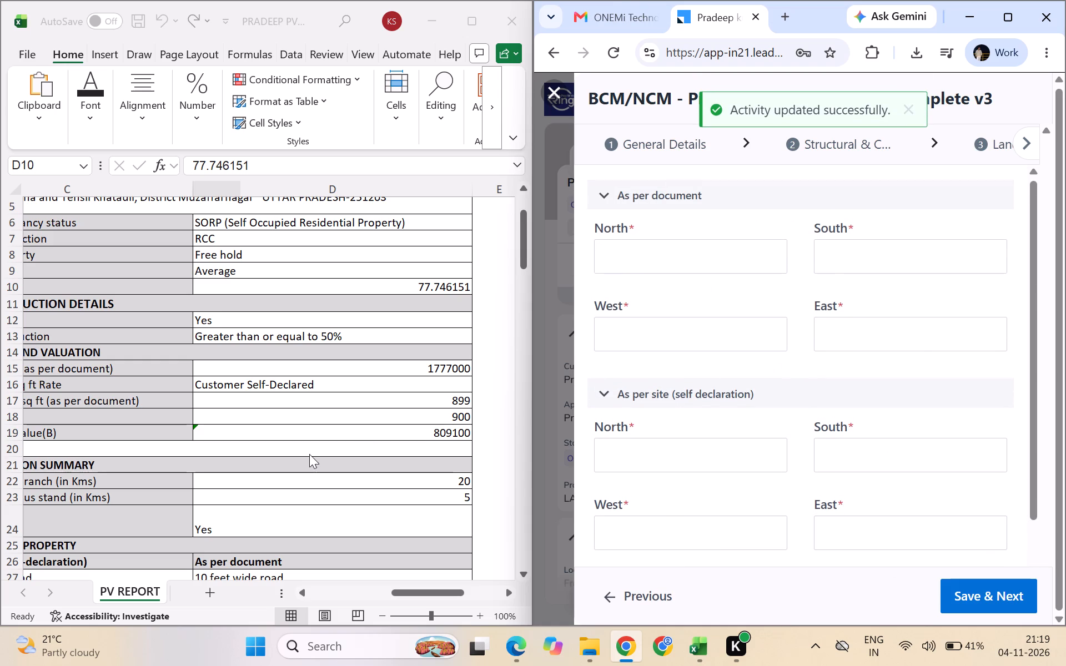
# Copy the north boundary "10 feet wide road" from the valuation report into North under both As per document and As per site.
pyautogui.hscroll(2, 309, 454)
pyautogui.click(305, 417)
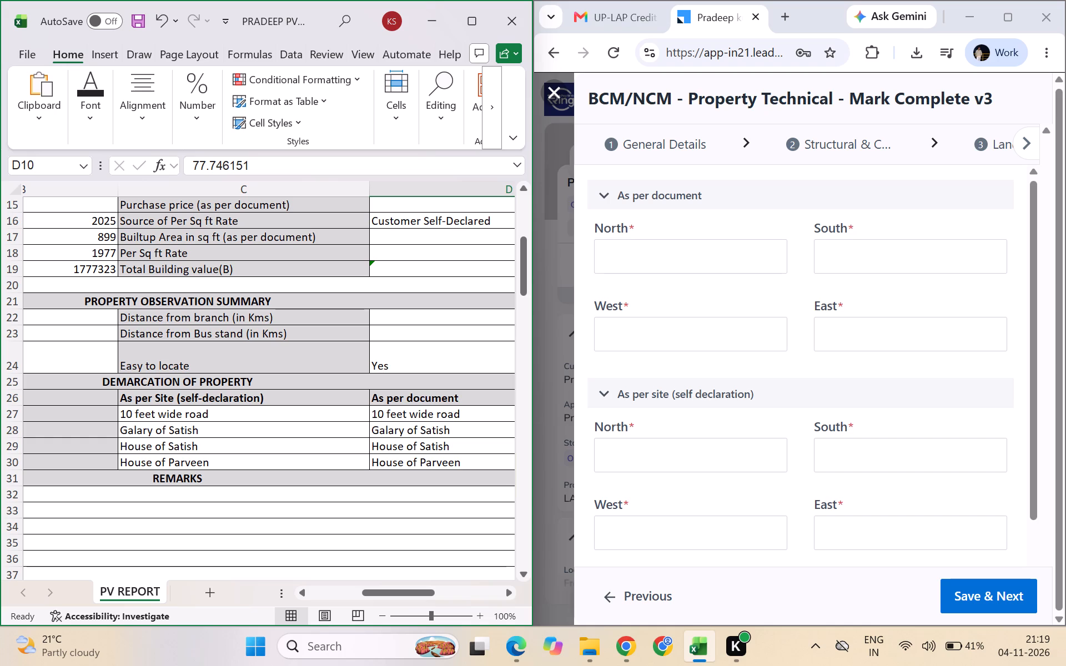
pyautogui.hscroll(2, 253, 424)
pyautogui.doubleClick(426, 385)
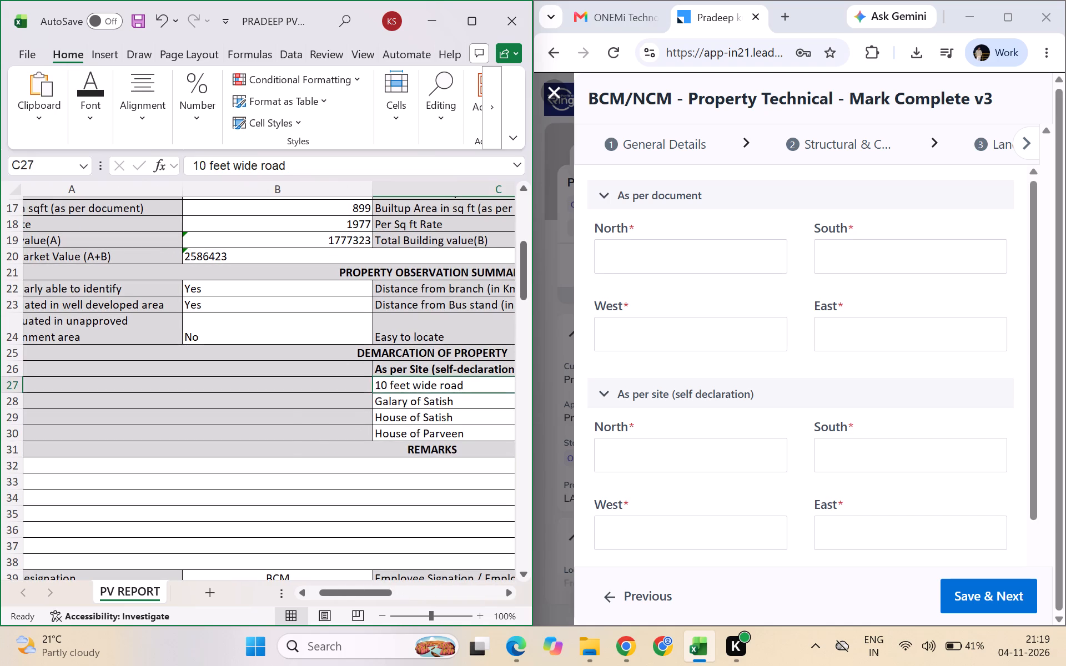
pyautogui.doubleClick(232, 389)
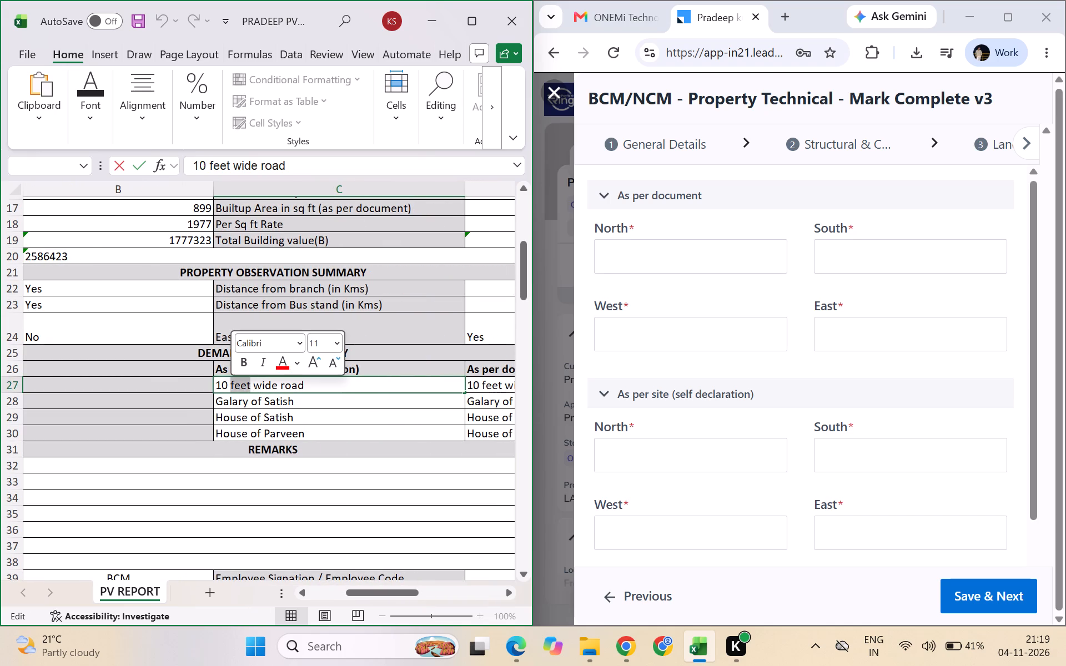
pyautogui.doubleClick(232, 389)
pyautogui.tripleClick(232, 389)
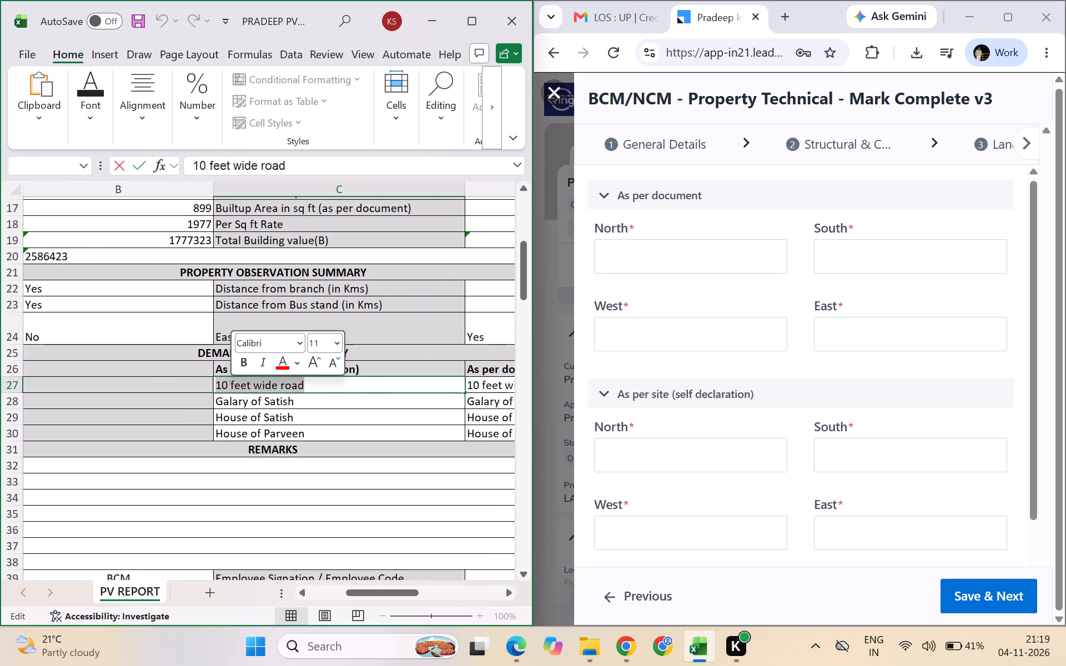
pyautogui.hotkey('ctrl', 'c')
pyautogui.click(651, 266)
pyautogui.hotkey('ctrl', 'v')
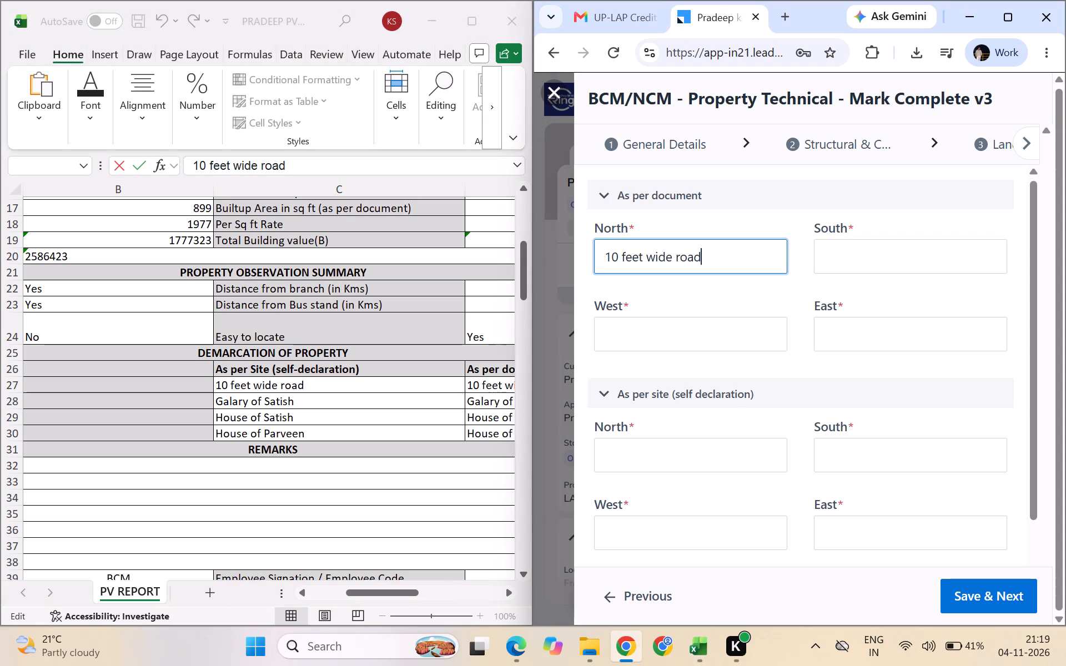
pyautogui.click(651, 453)
pyautogui.hotkey('ctrl', 'v')
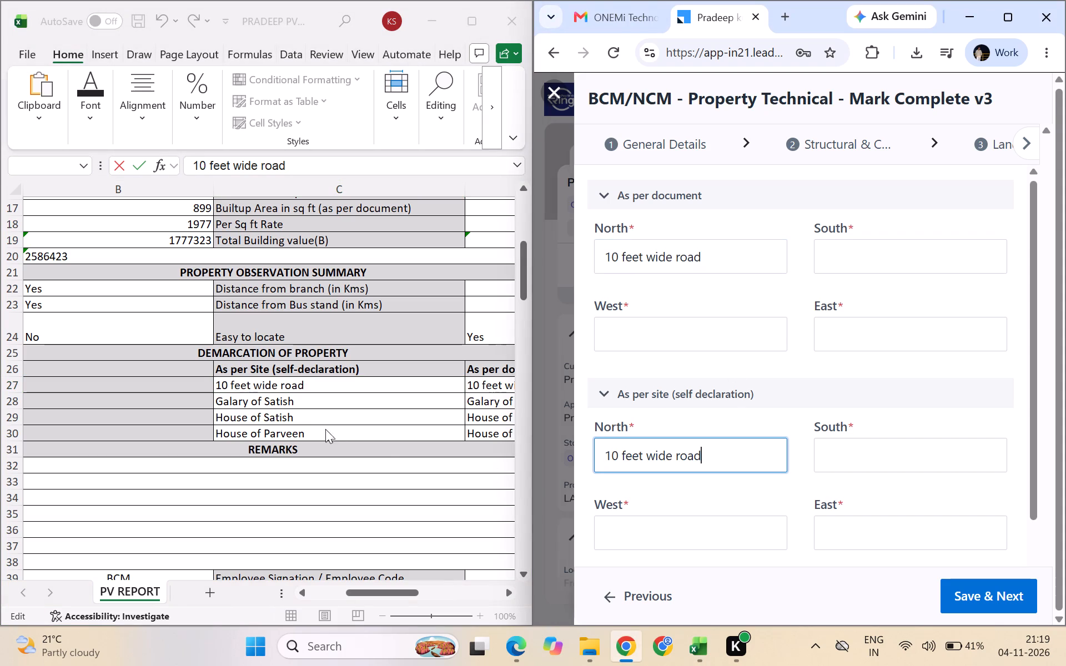
# Copy the south boundary "Galary of Satish" from the report into South under both As per document and As per site.
pyautogui.click(268, 403)
pyautogui.doubleClick(258, 402)
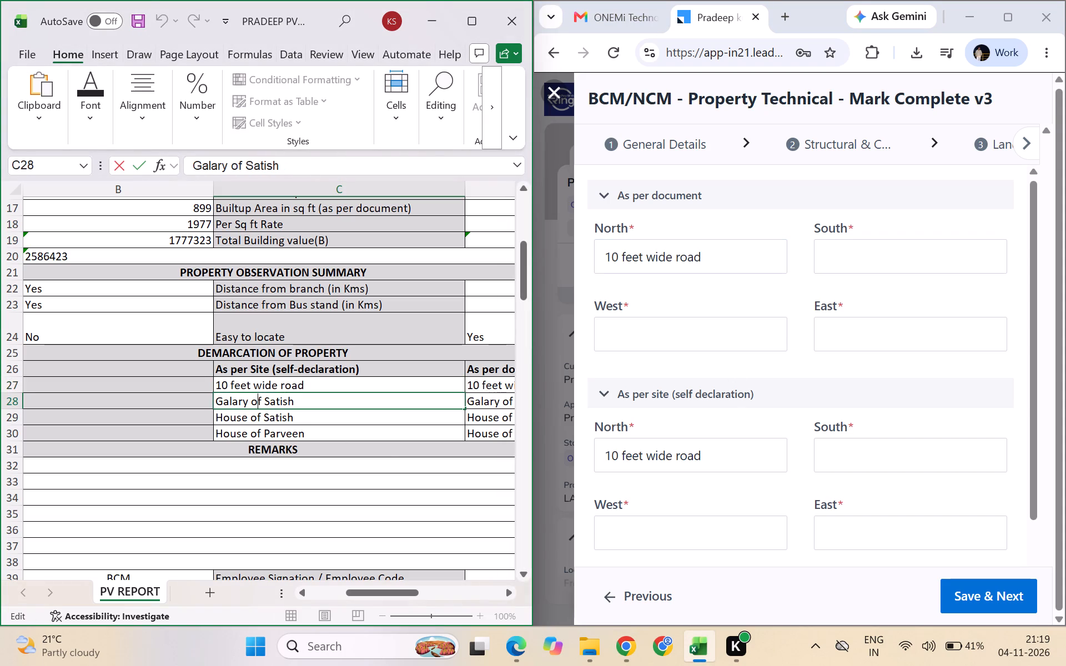
pyautogui.tripleClick(252, 402)
pyautogui.hotkey('ctrl', 'c')
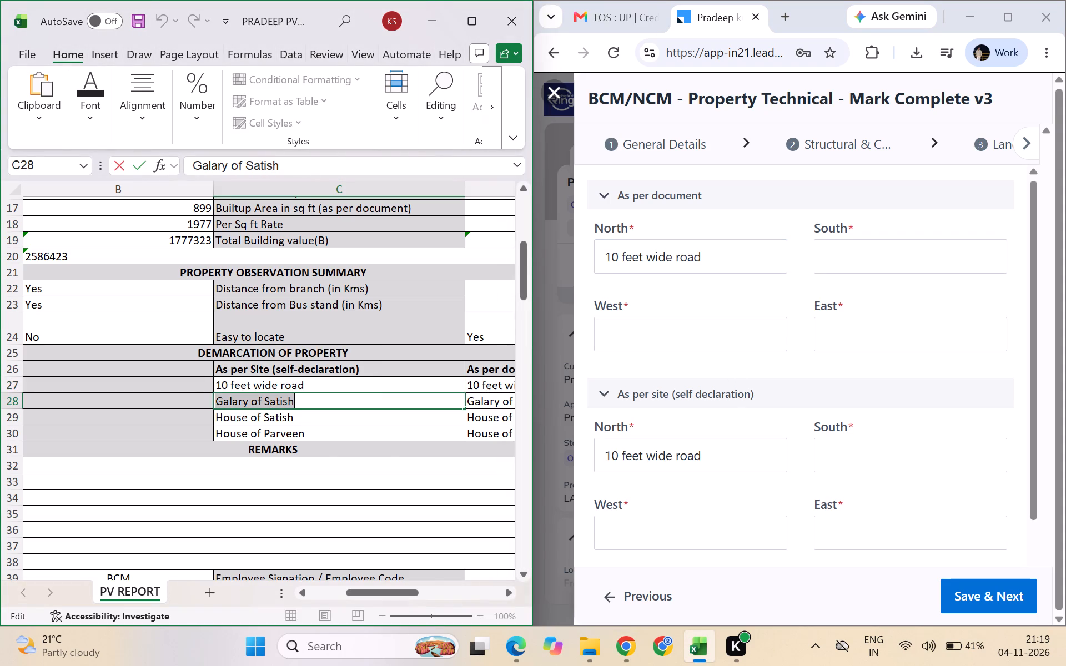
pyautogui.click(853, 261)
pyautogui.hotkey('ctrl', 'v')
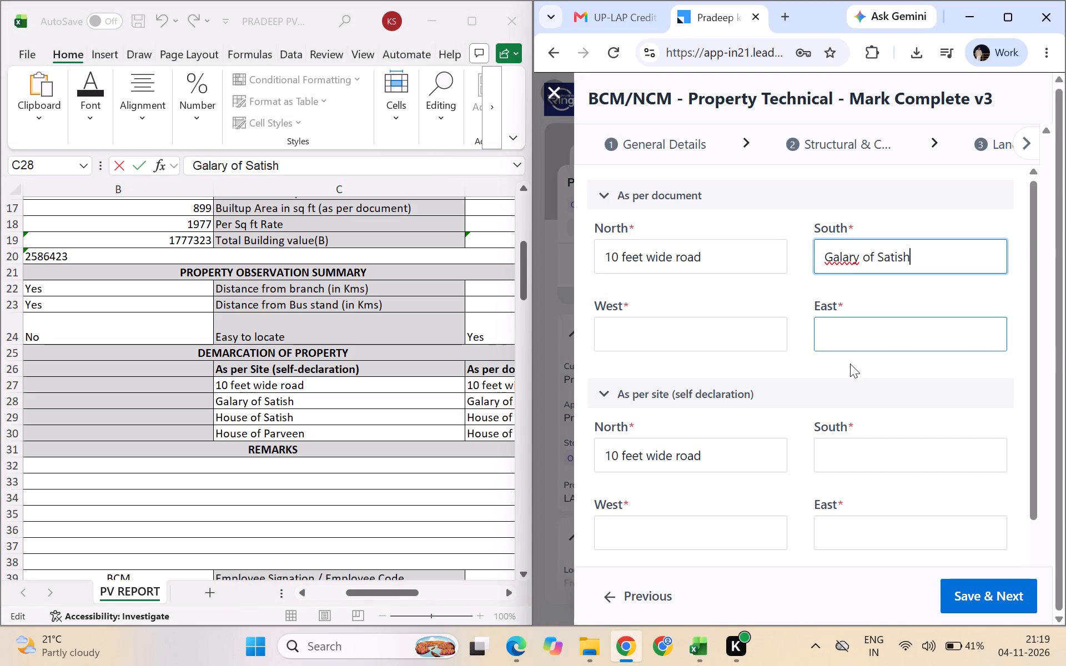
pyautogui.click(860, 454)
pyautogui.hotkey('ctrl', 'v')
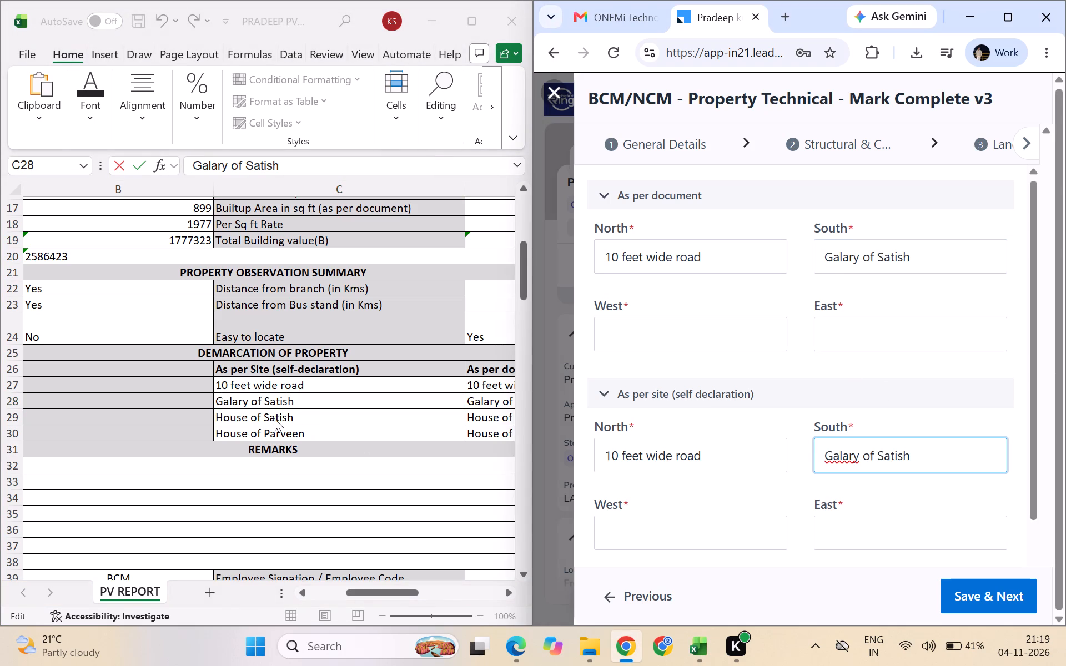
# Copy the east boundary "House of Satish" from the report into East under As per site (self declaration).
pyautogui.click(272, 418)
pyautogui.click(262, 421)
pyautogui.tripleClick(256, 418)
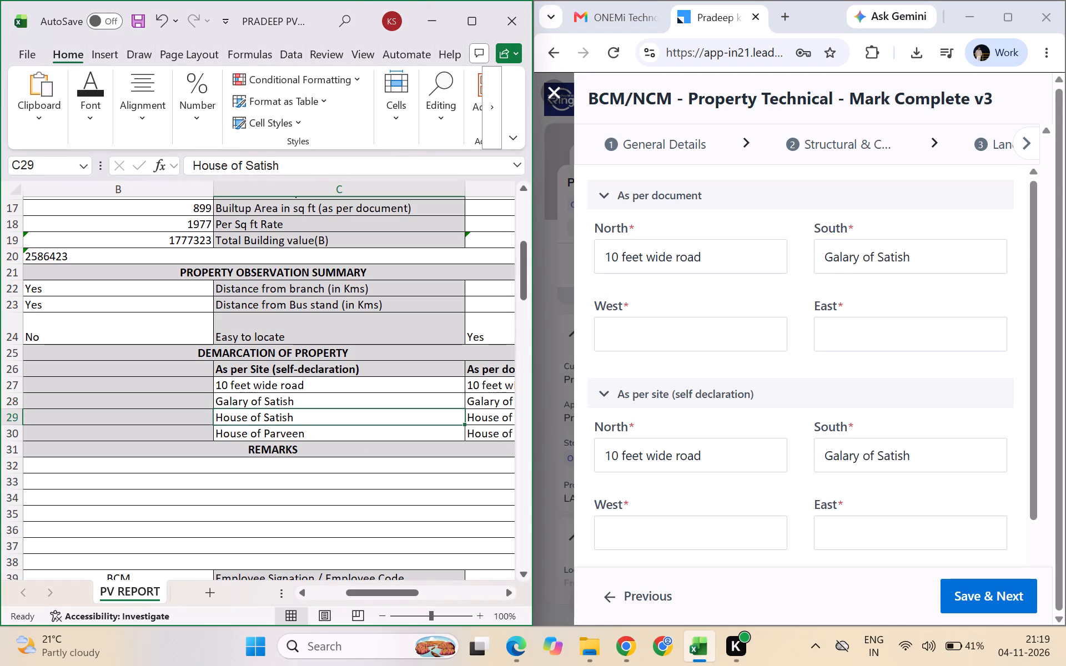
pyautogui.click(256, 418)
pyautogui.tripleClick(256, 418)
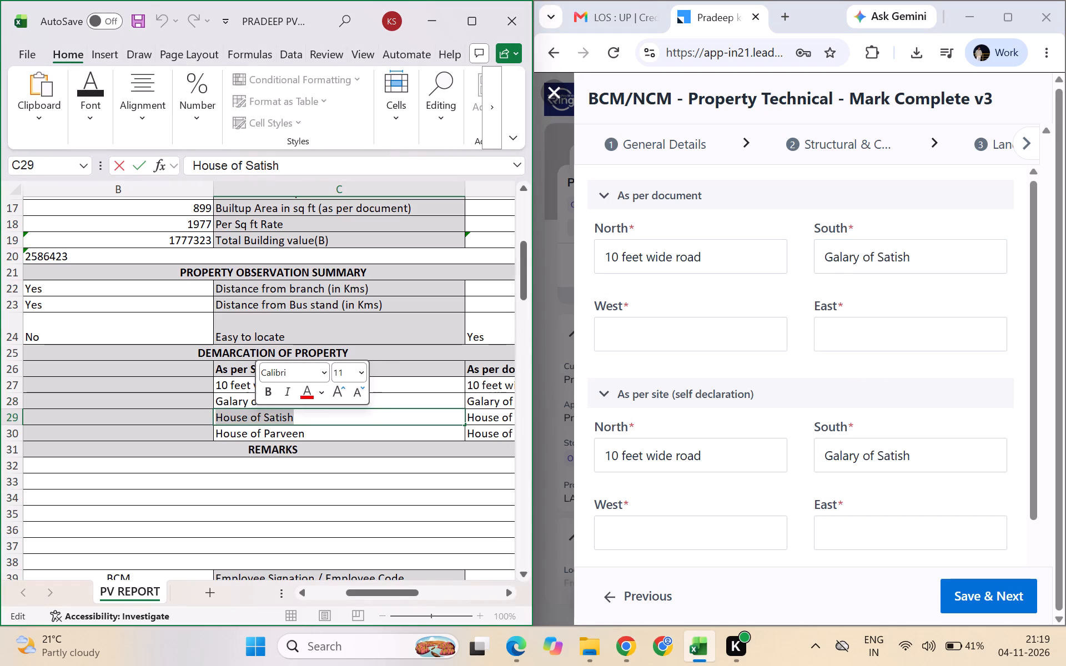
pyautogui.hotkey('ctrl', 'c')
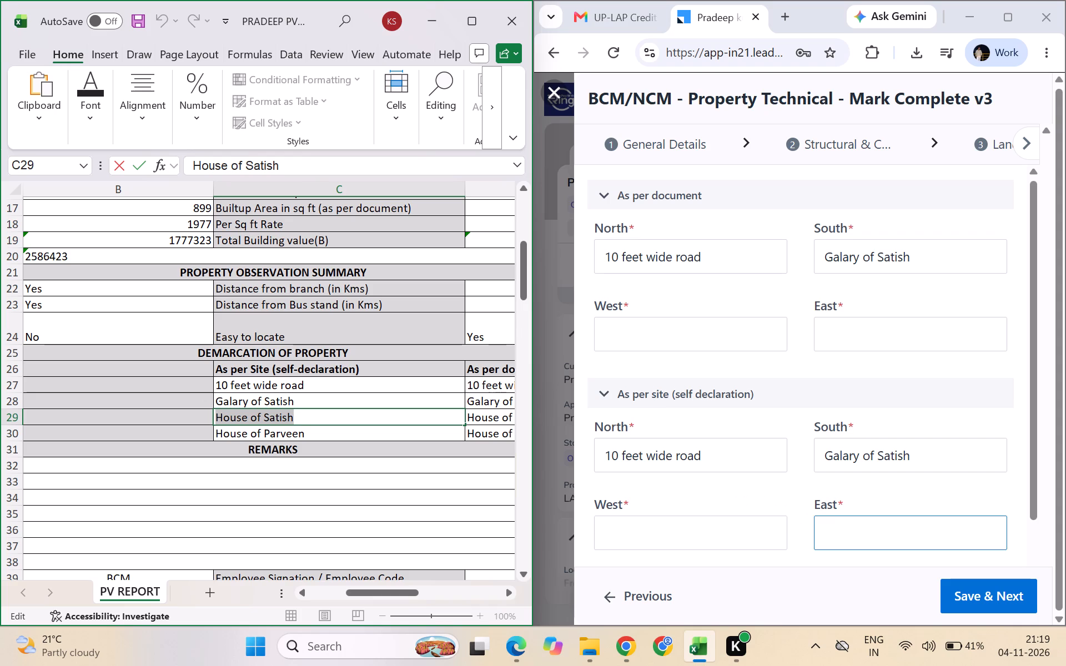
pyautogui.click(843, 528)
pyautogui.hotkey('ctrl', 'v')
# Copy the west boundary "House of Parveen" from the report into West under both As per site and As per document.
pyautogui.moveTo(269, 436); pyautogui.dragTo(256, 436)
pyautogui.tripleClick(256, 436)
pyautogui.doubleClick(256, 436)
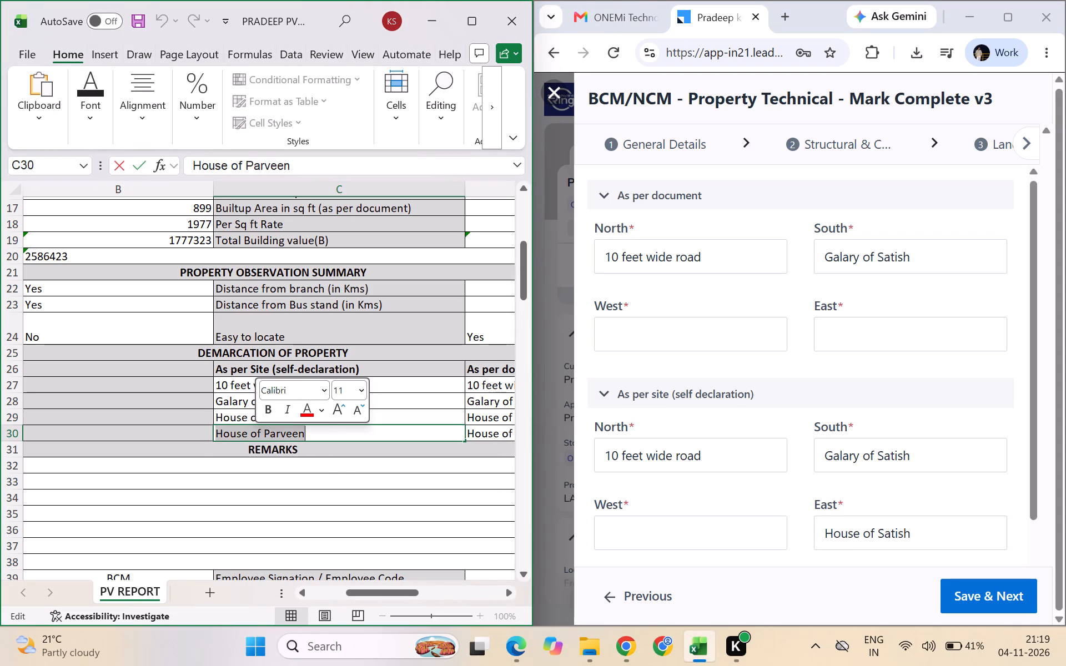
pyautogui.hotkey('ctrl', 'c')
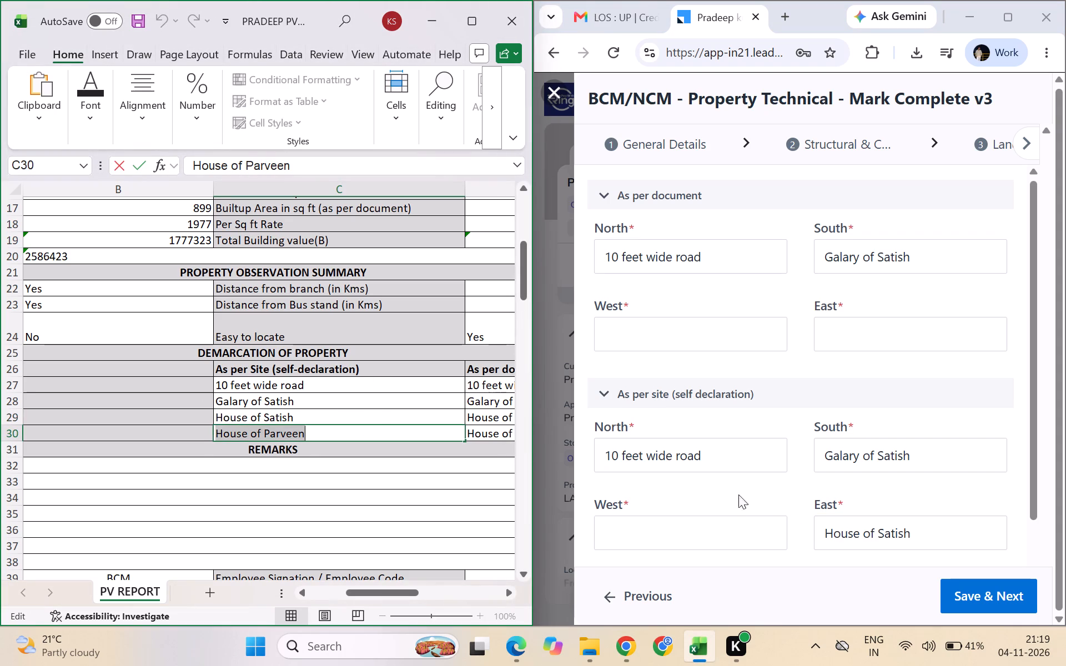
pyautogui.click(685, 537)
pyautogui.hotkey('ctrl', 'v')
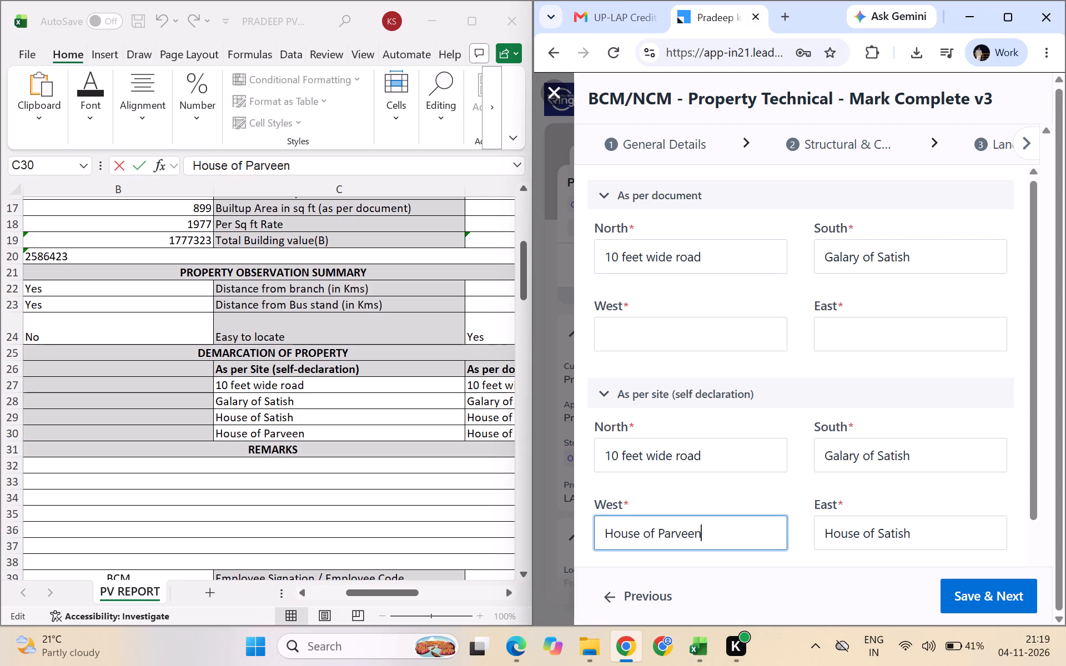
pyautogui.keyDown('ctrl'); pyautogui.click(676, 334); pyautogui.keyUp('ctrl')
pyautogui.hotkey('ctrl', 'v')
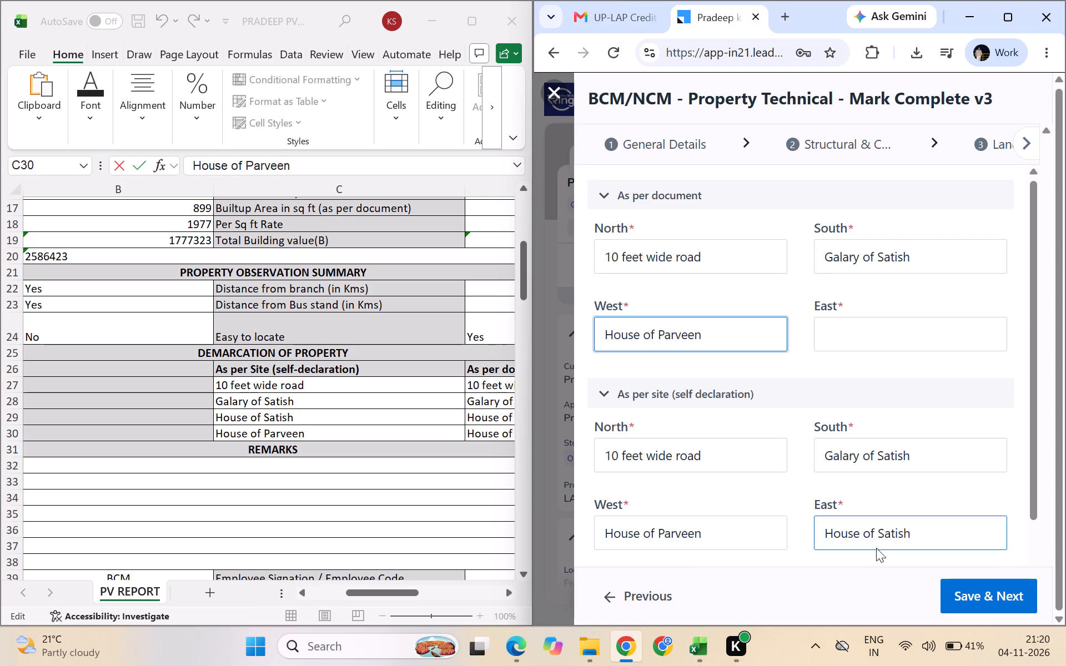
# Copy "House of Satish" from the As per site East field into As per document East, check the report's directions, and save the section.
pyautogui.tripleClick(857, 537)
pyautogui.hotkey('ctrl', 'v')
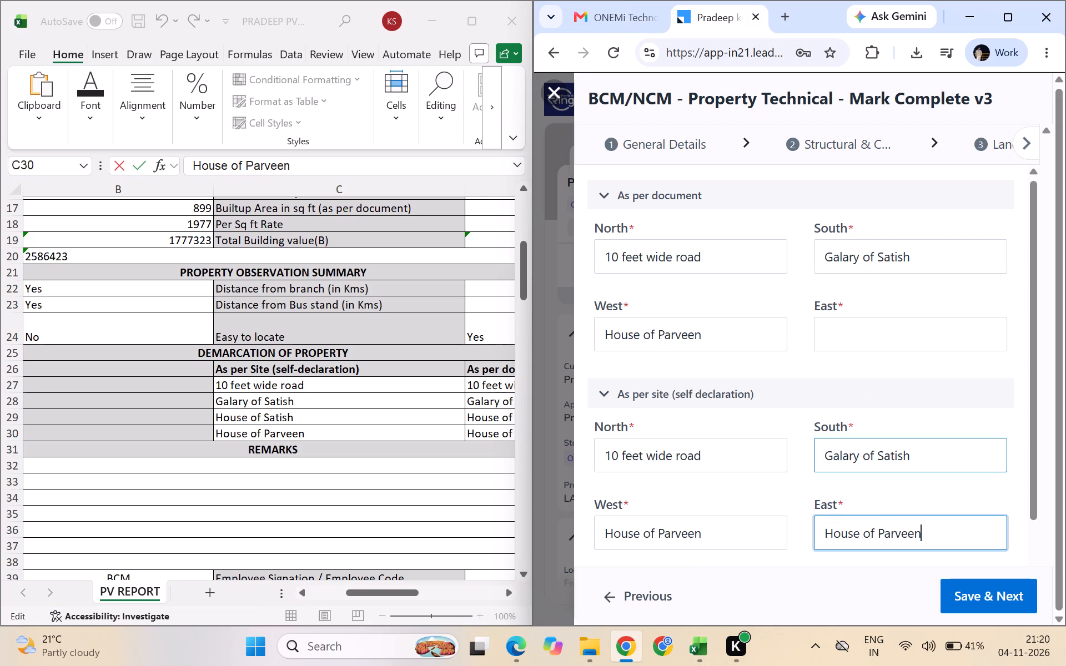
pyautogui.hotkey('ctrl', 'z')
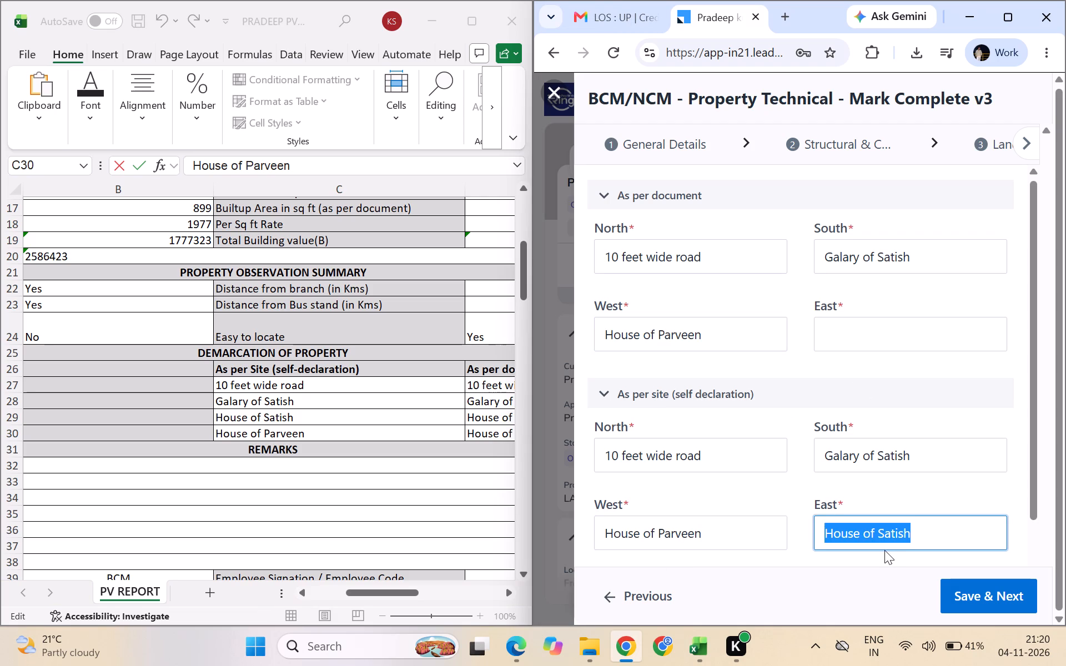
pyautogui.hotkey('ctrl', 'c')
pyautogui.click(848, 333)
pyautogui.hotkey('ctrl', 'v')
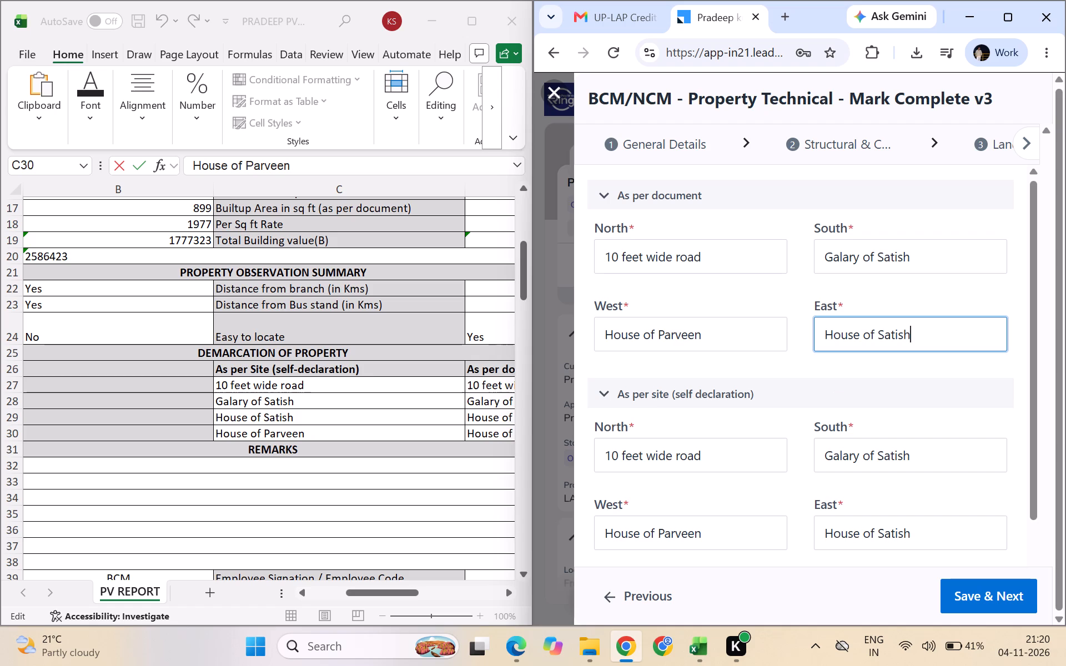
pyautogui.hscroll(3, 253, 416)
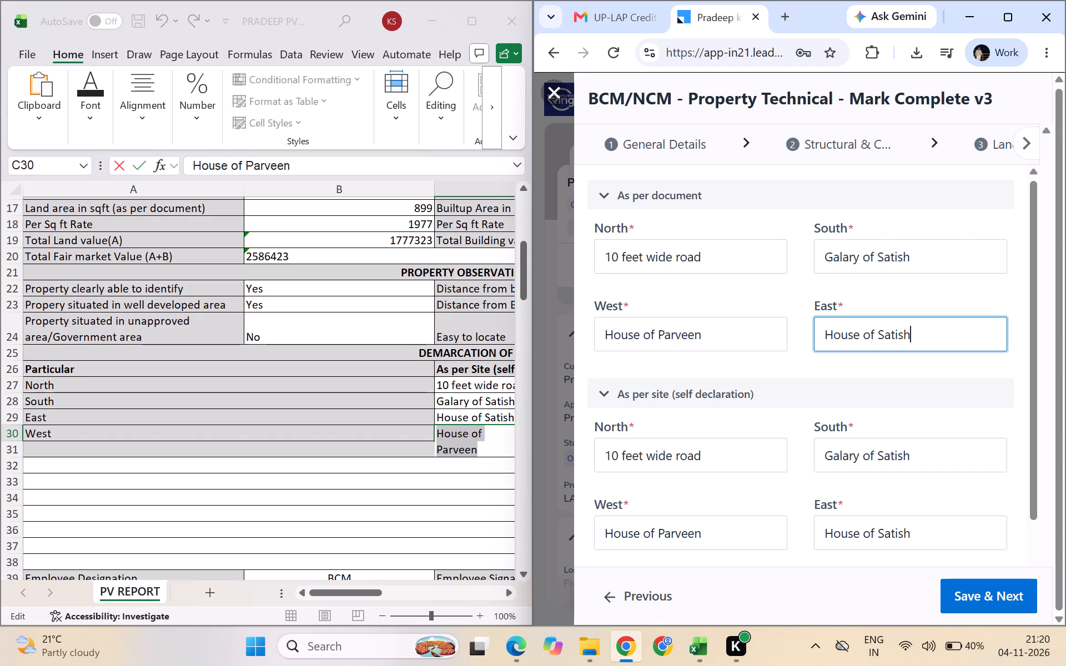
pyautogui.scroll(-5, 763, 478)
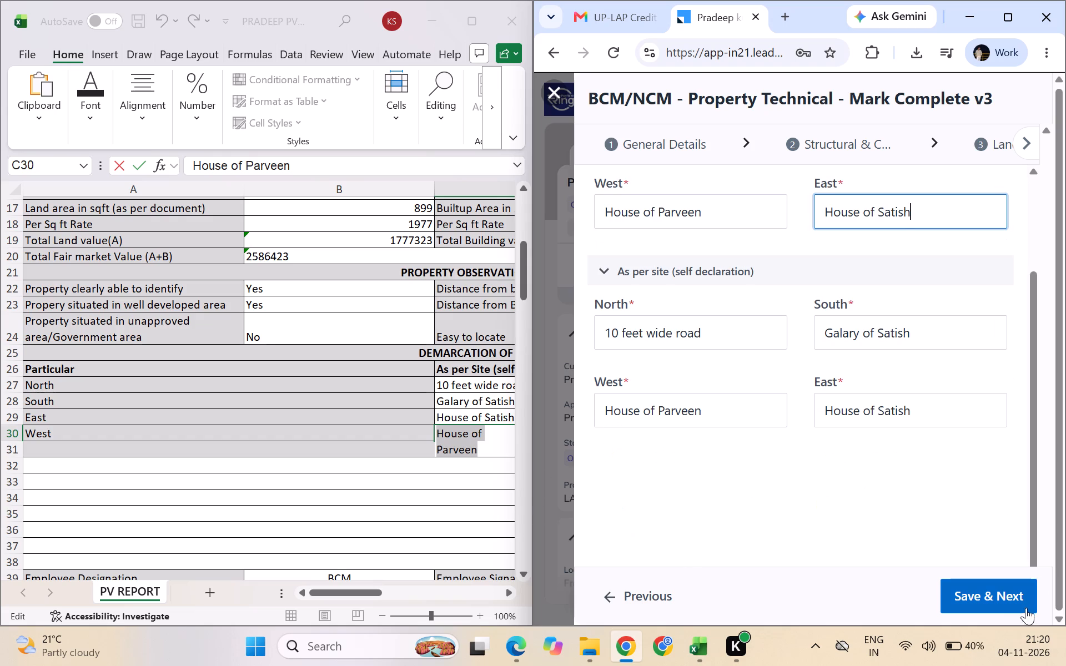
pyautogui.click(1013, 603)
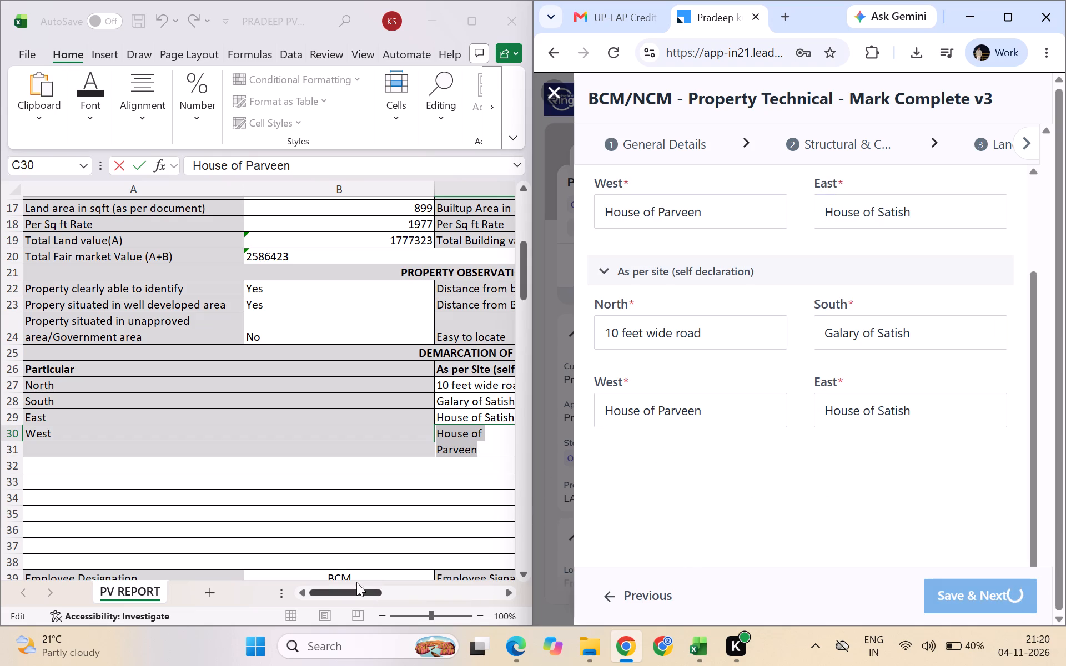
# Export the report's first visit photo, two men beside a doorway, as a JPEG to the Desktop and return it to its cell.
pyautogui.click(381, 472)
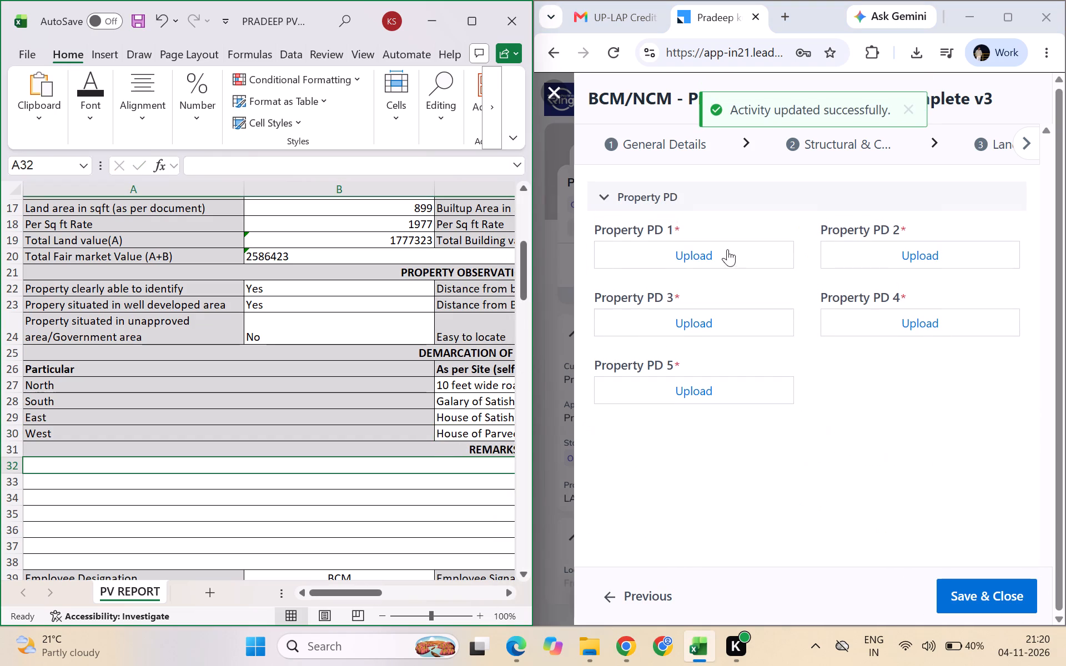
pyautogui.scroll(-2, 384, 543)
pyautogui.scroll(-2, 307, 480)
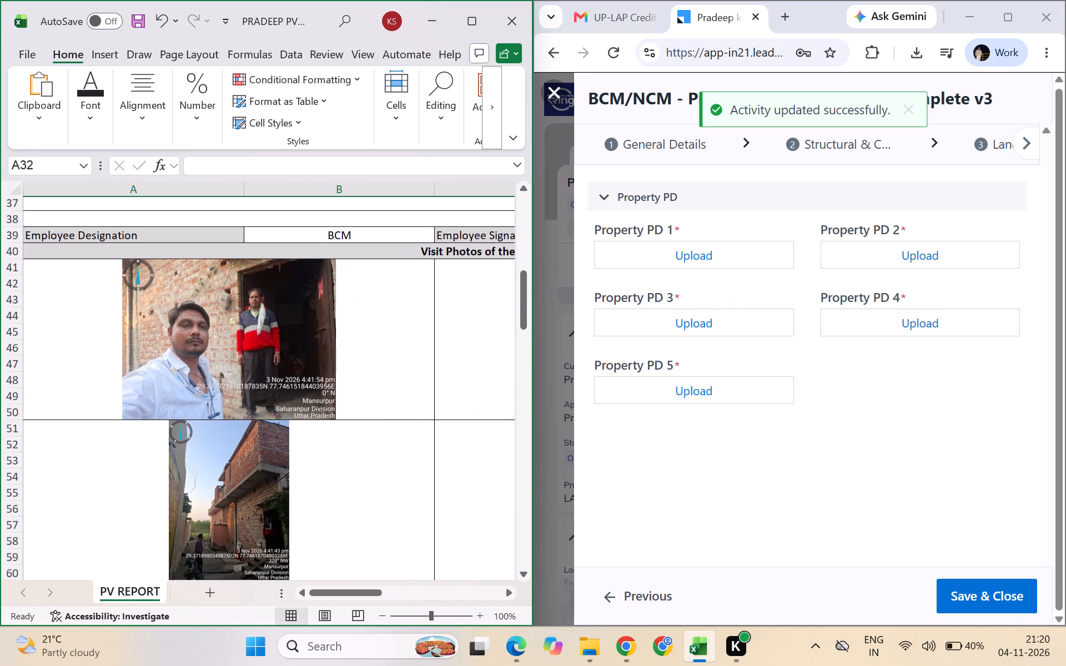
pyautogui.click(246, 320)
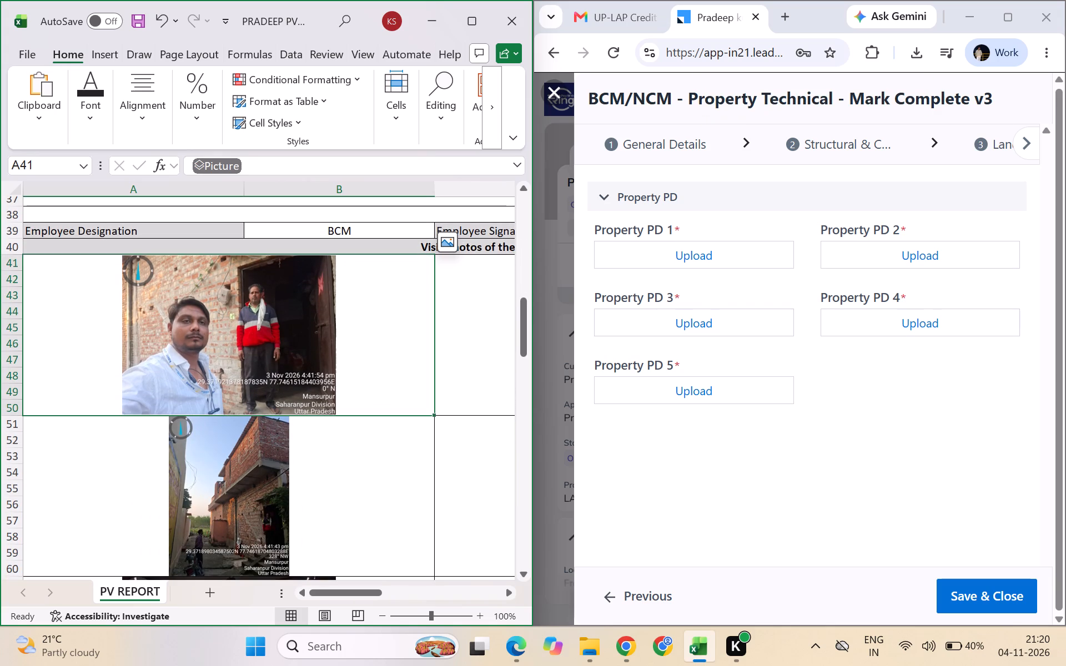
pyautogui.click(448, 241)
pyautogui.rightClick(298, 428)
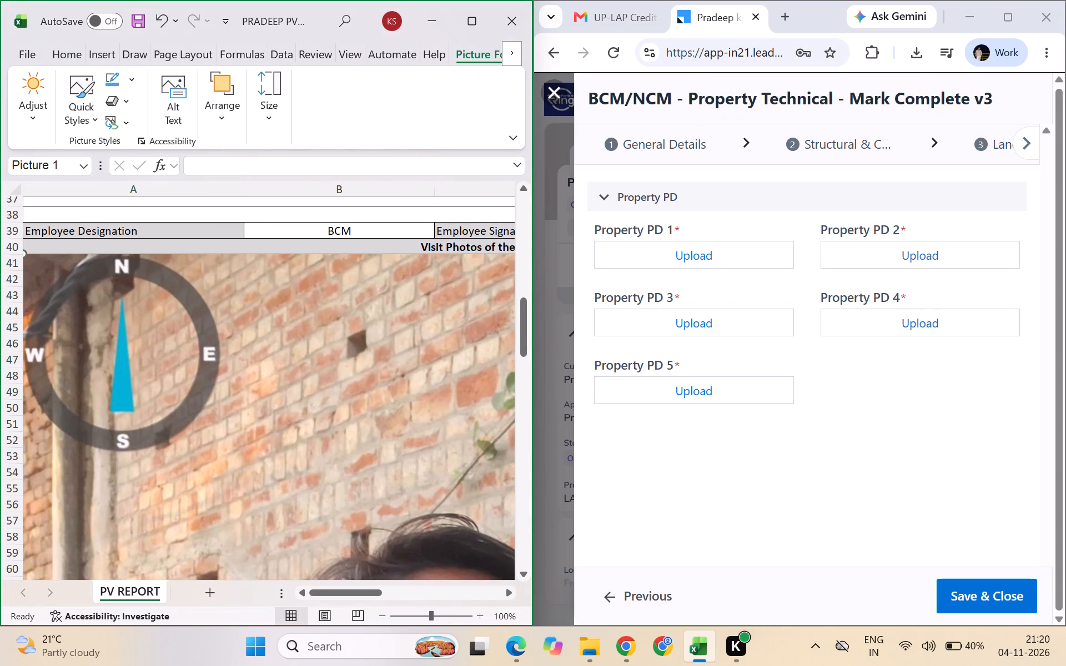
pyautogui.click(358, 516)
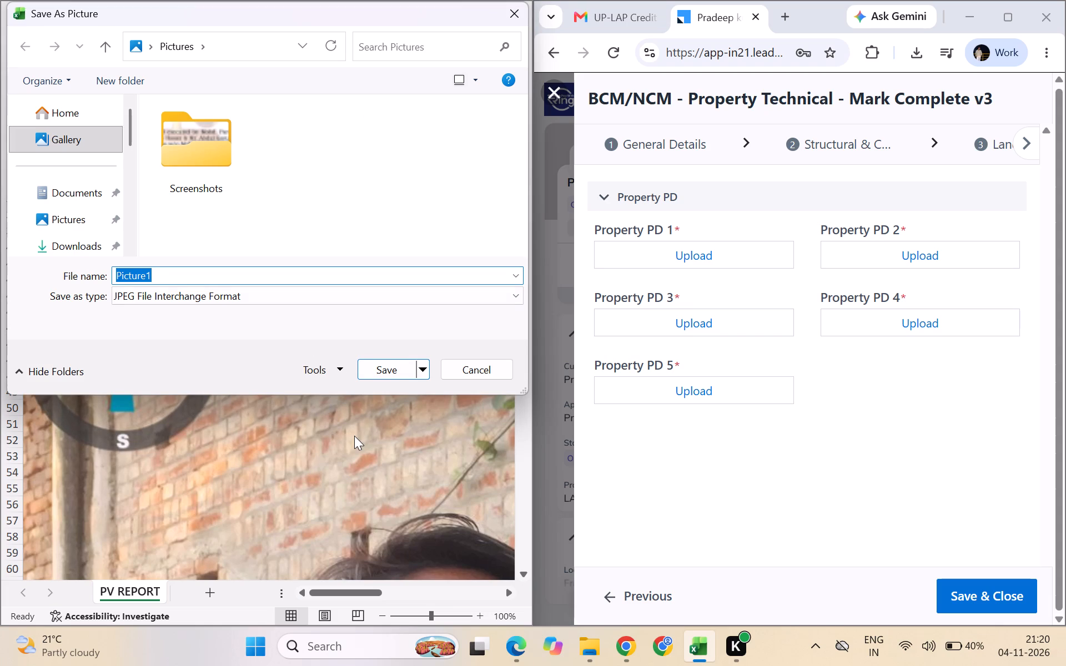
pyautogui.scroll(-1, 67, 222)
pyautogui.doubleClick(81, 157)
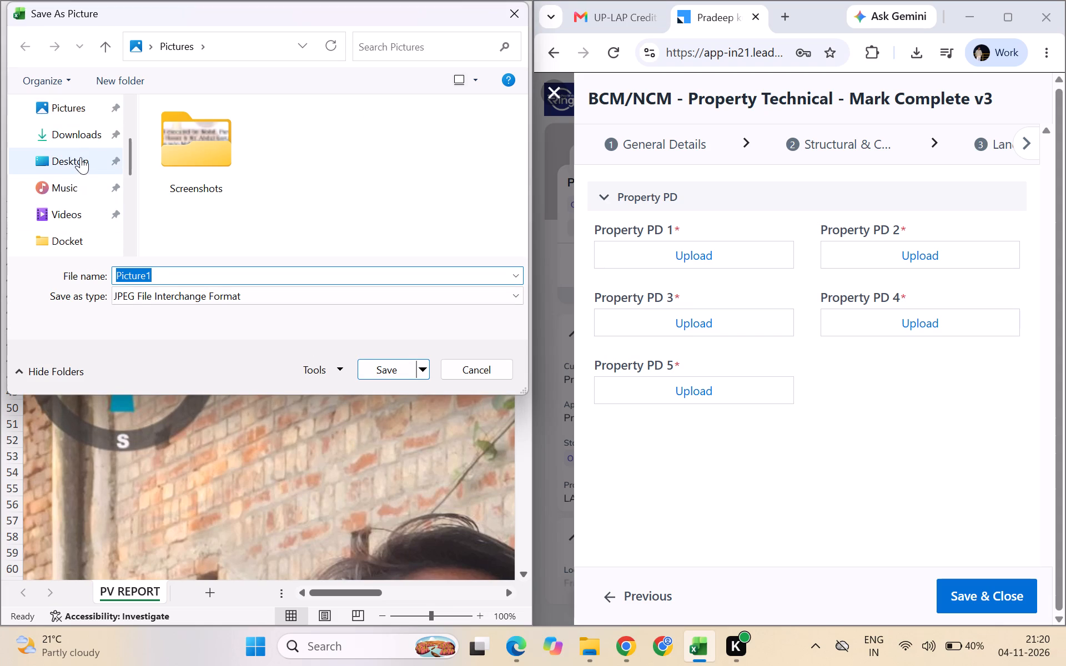
pyautogui.scroll(-2, 290, 139)
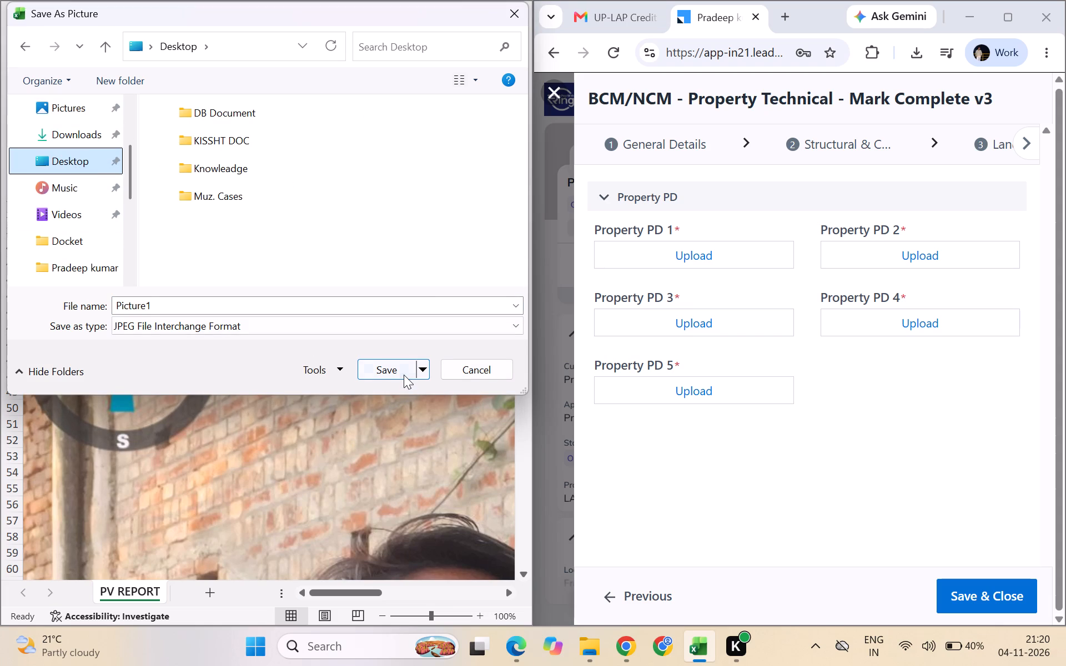
pyautogui.click(404, 375)
pyautogui.hotkey('ctrl', 'z')
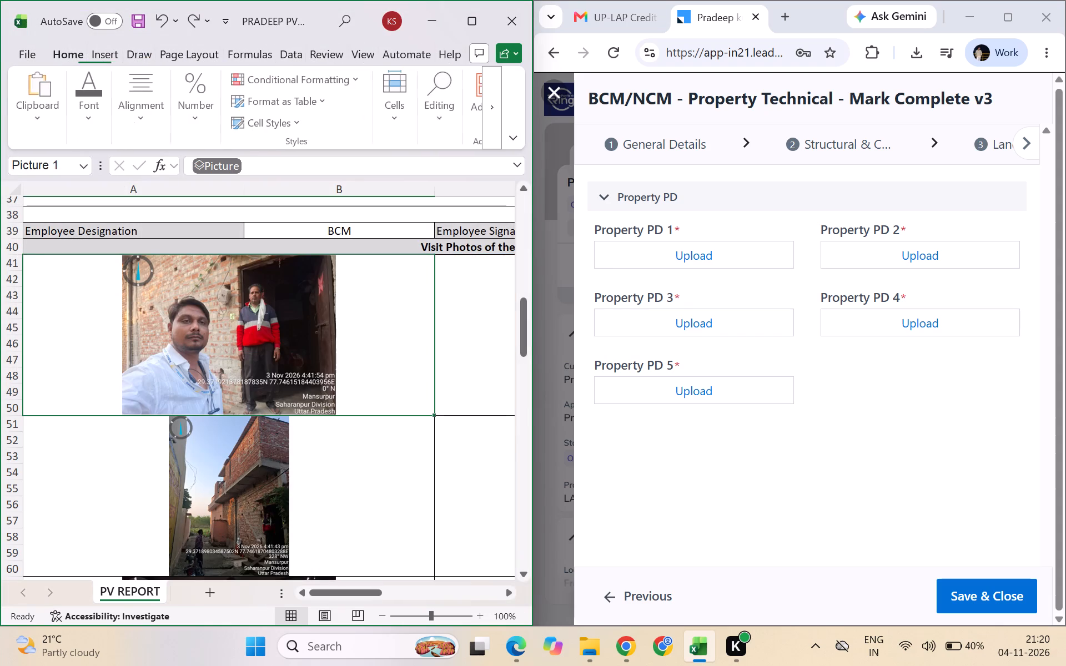
# Export the photo of the building's exterior along the lane as a JPEG to the Desktop and return it to its cell.
pyautogui.scroll(-1, 306, 457)
pyautogui.click(252, 391)
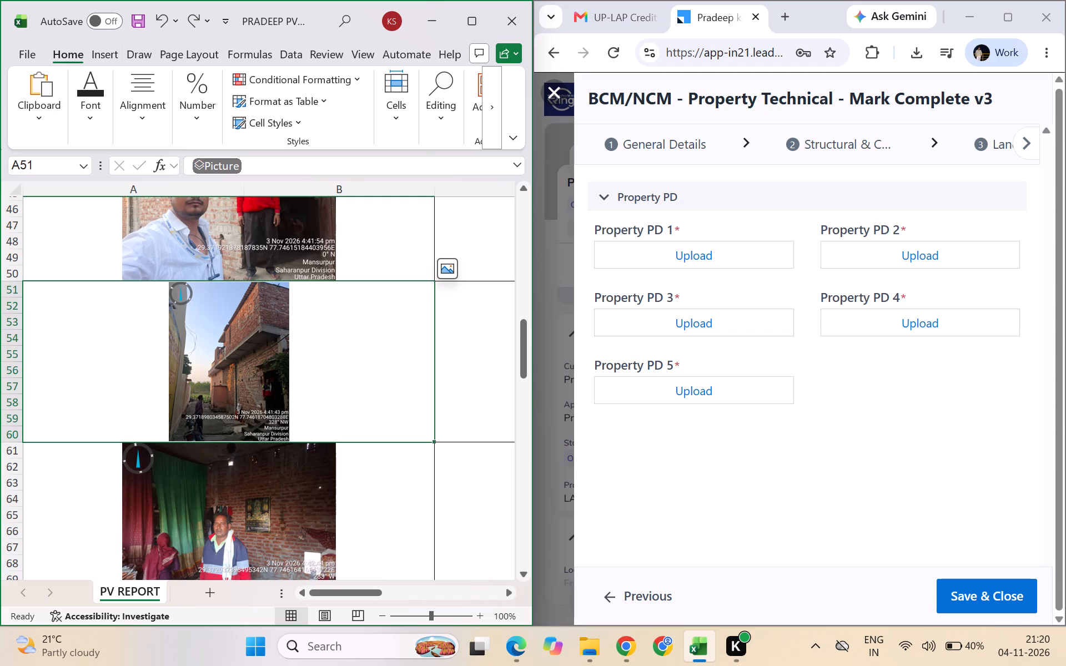
pyautogui.click(447, 275)
pyautogui.rightClick(360, 389)
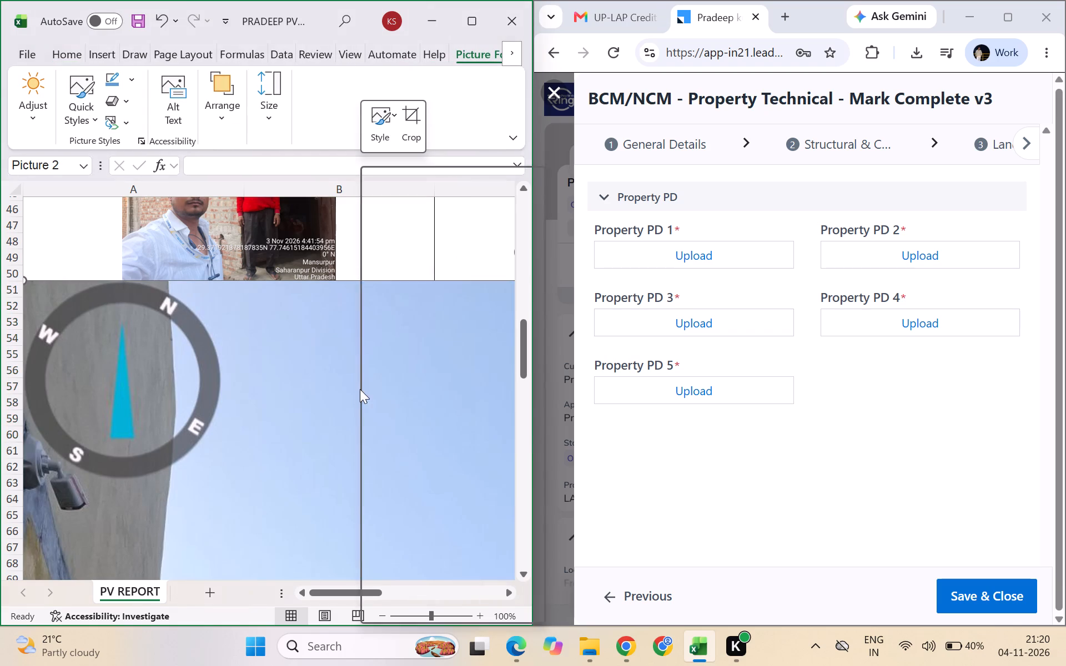
pyautogui.click(453, 513)
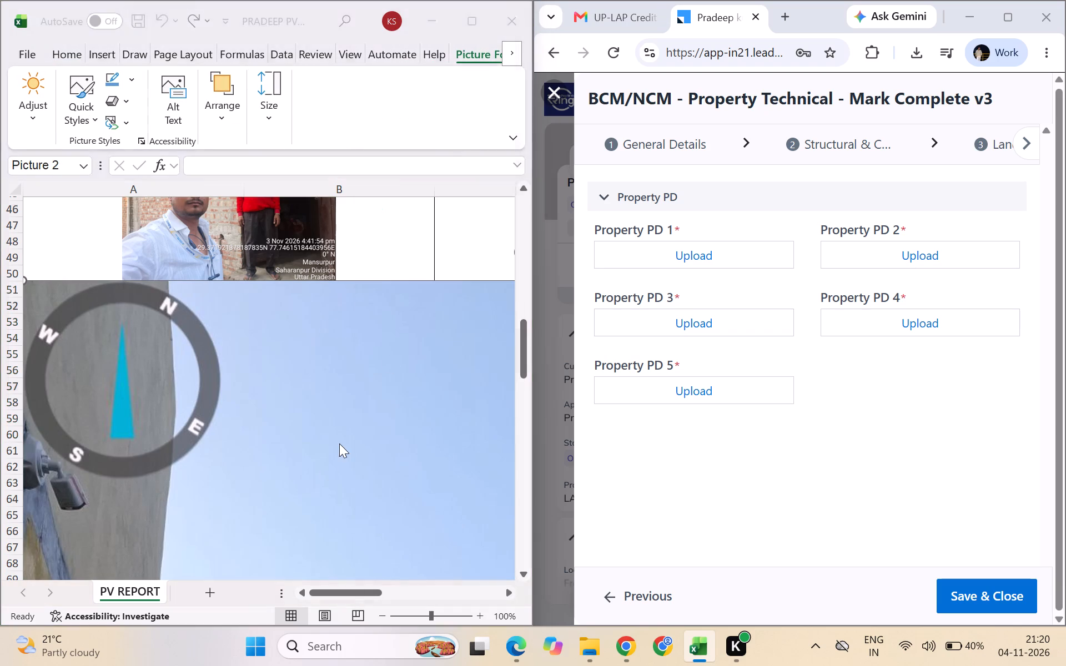
pyautogui.scroll(-1, 72, 280)
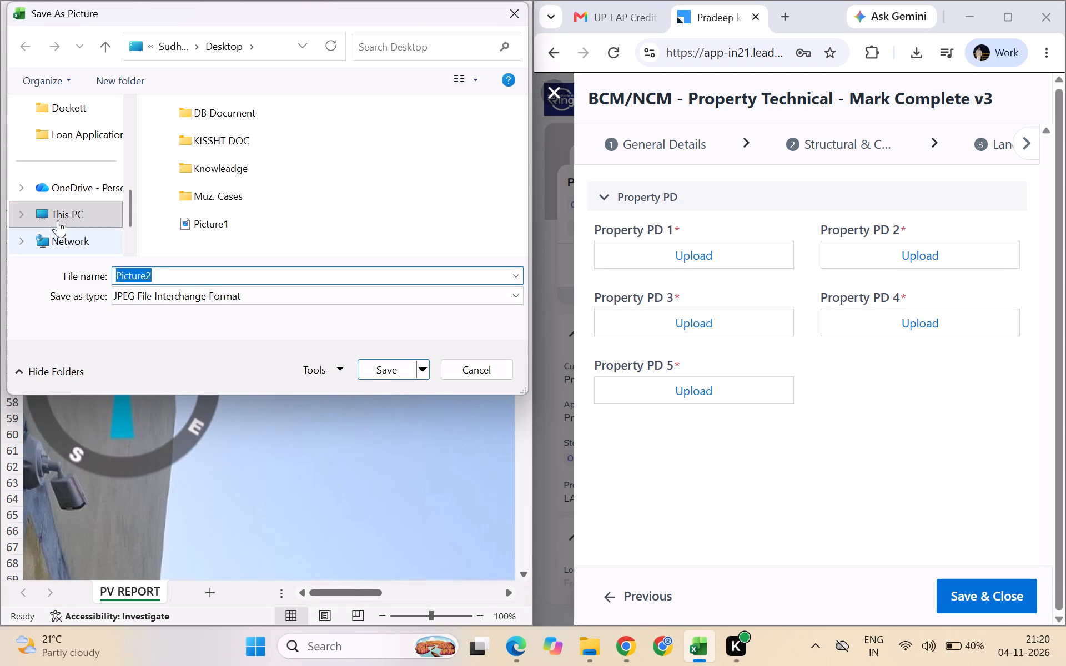
pyautogui.scroll(-1, 71, 206)
pyautogui.scroll(1, 71, 206)
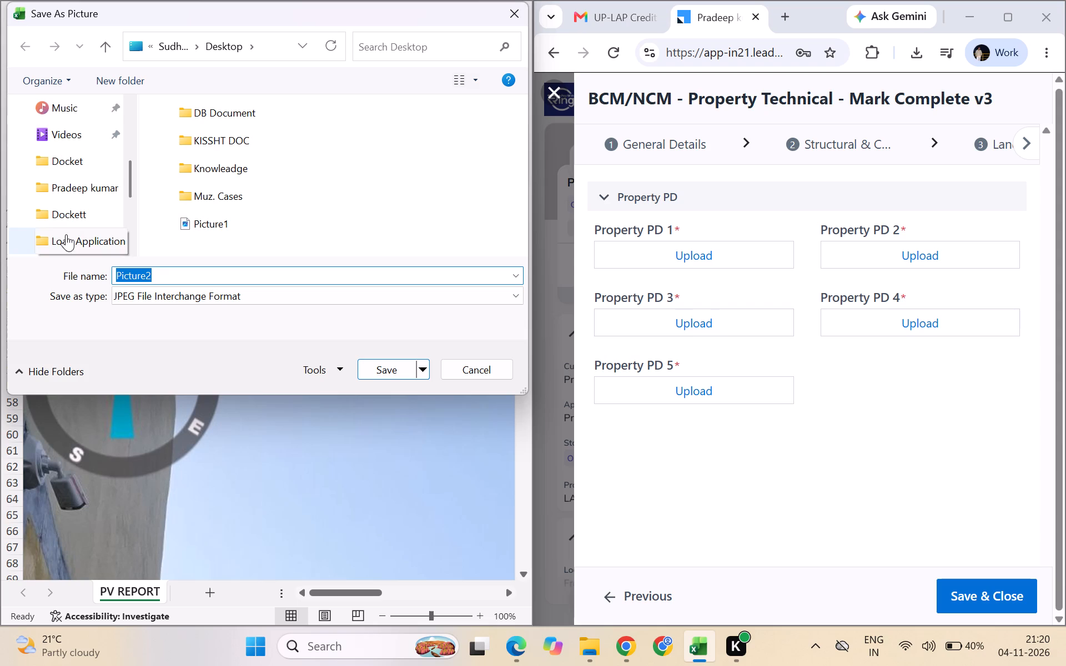
pyautogui.doubleClick(86, 163)
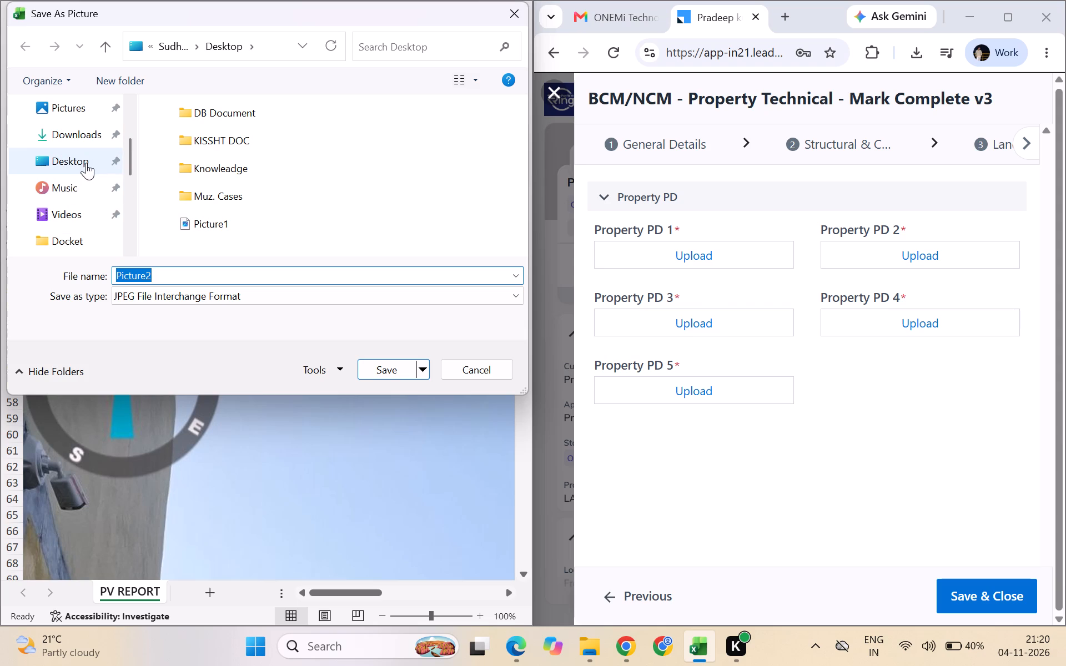
pyautogui.click(400, 366)
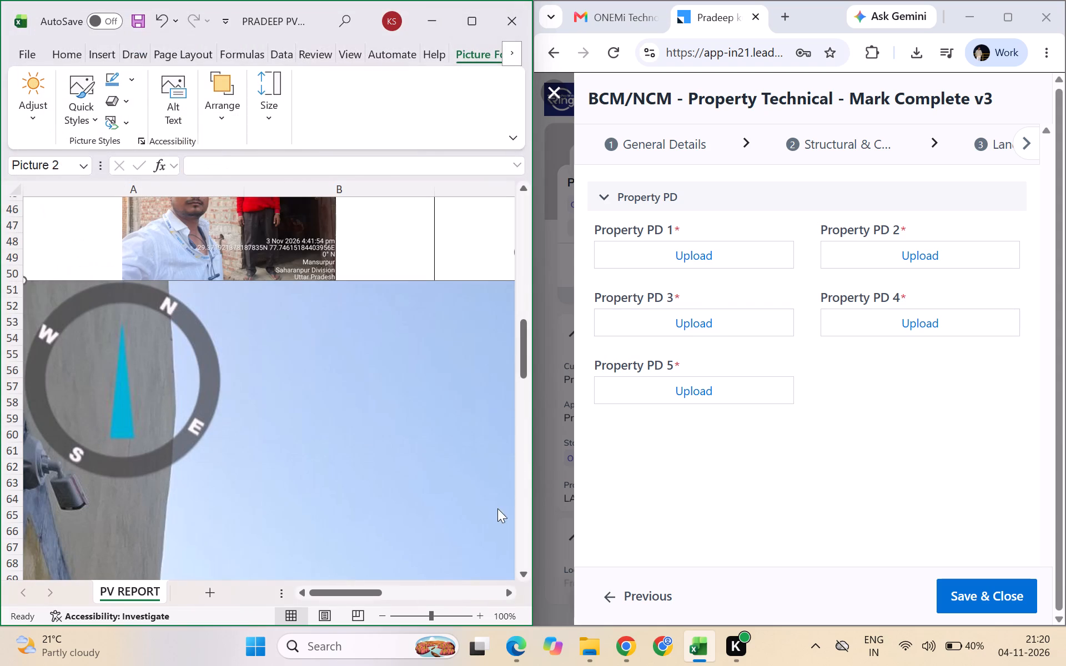
pyautogui.hotkey('ctrl', 'z')
# Export the photo of the man in the room with green curtains as a JPEG to the Desktop and return it to its cell.
pyautogui.scroll(-2, 324, 478)
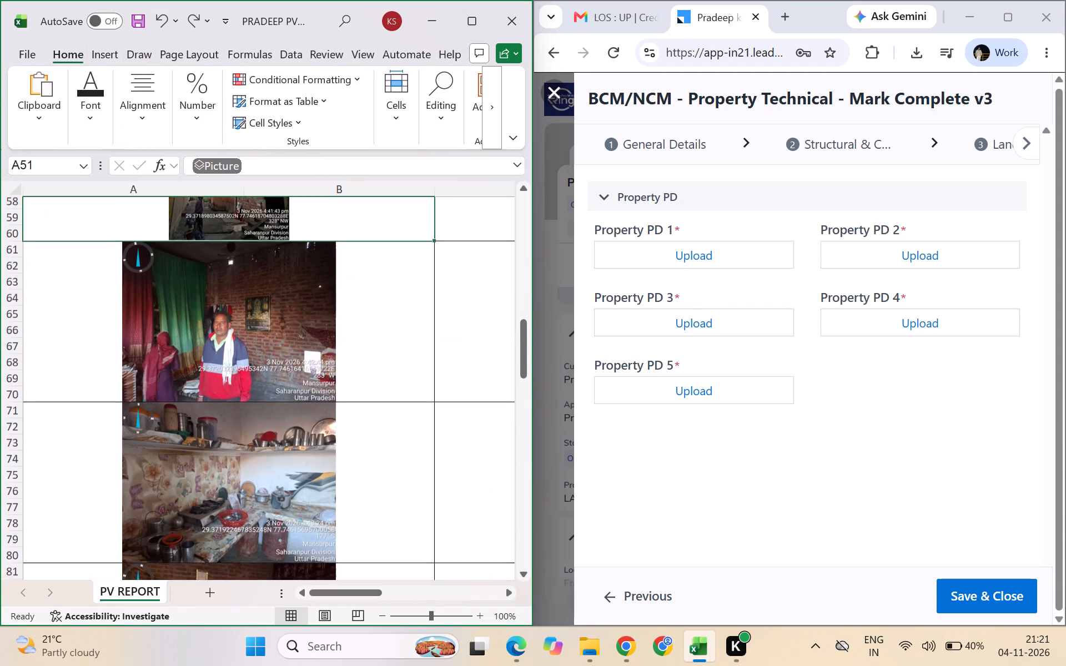
pyautogui.click(240, 369)
pyautogui.click(440, 233)
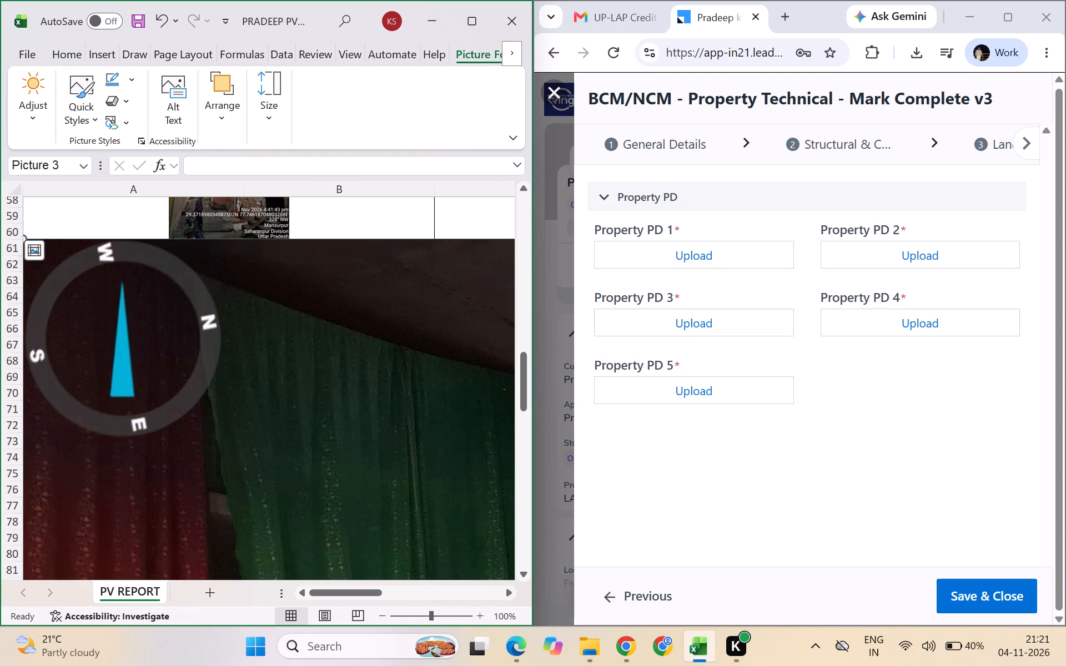
pyautogui.rightClick(408, 385)
pyautogui.click(484, 511)
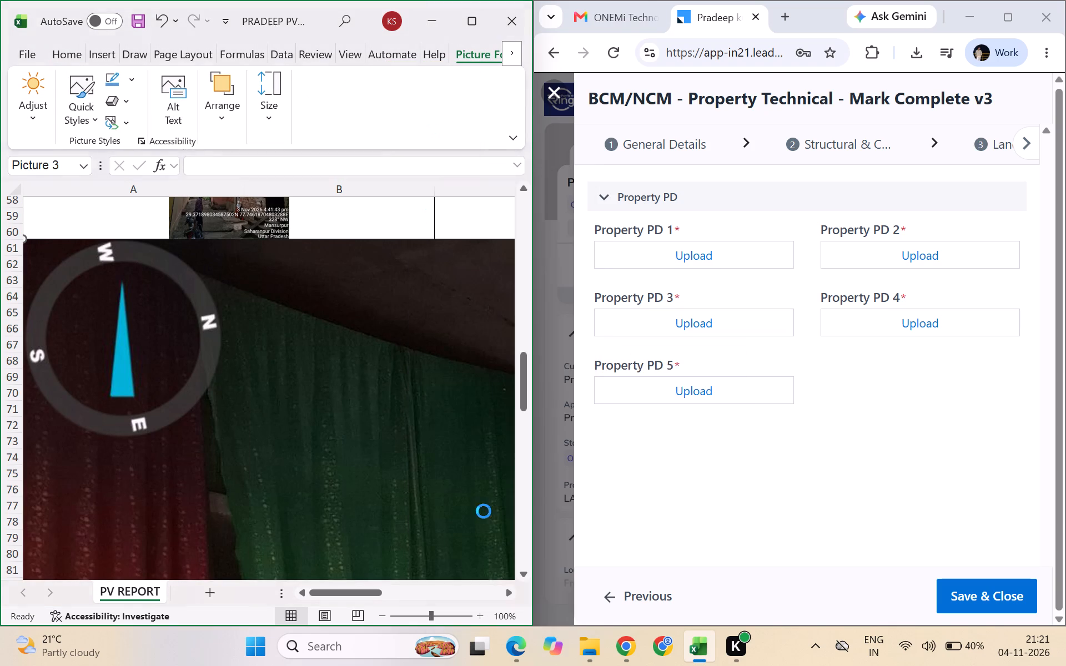
pyautogui.scroll(1, 63, 170)
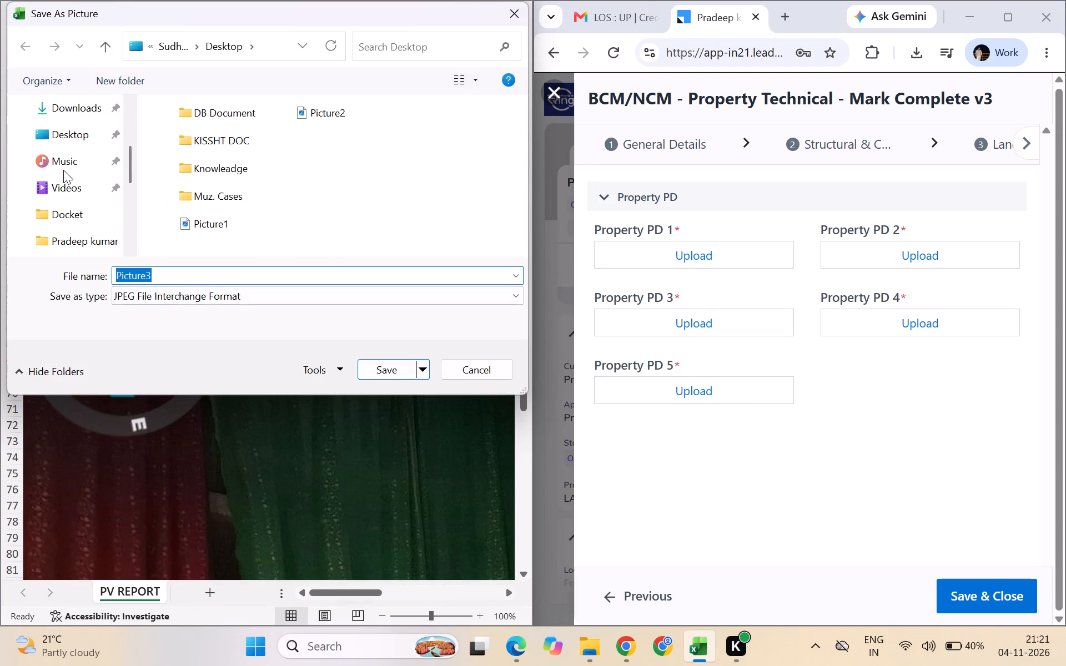
pyautogui.scroll(1, 63, 170)
pyautogui.doubleClick(87, 126)
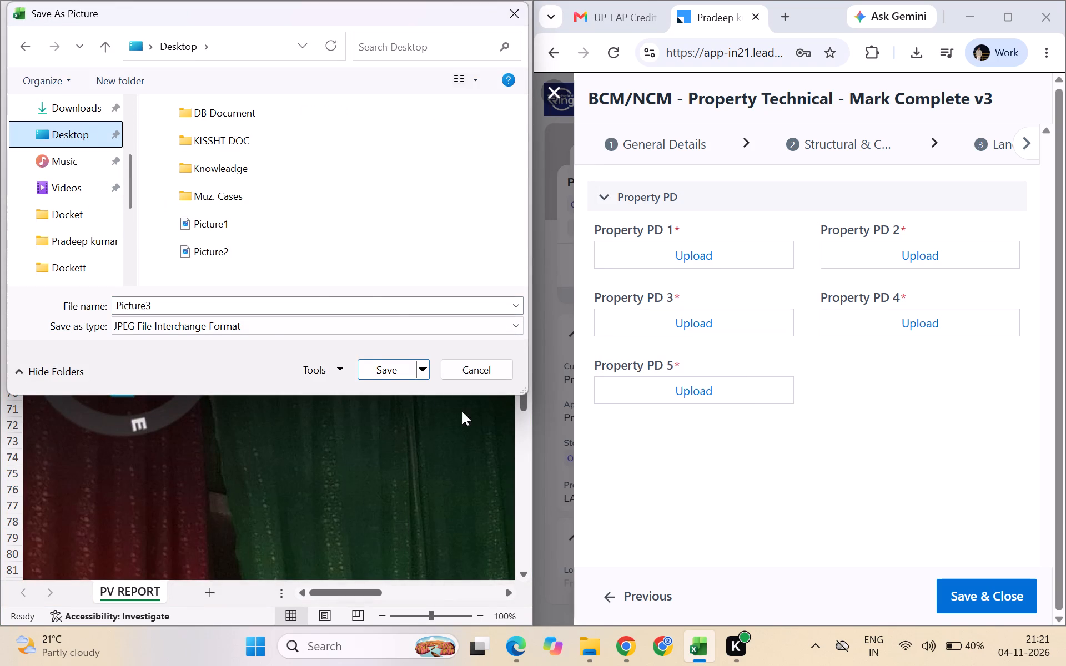
pyautogui.click(383, 366)
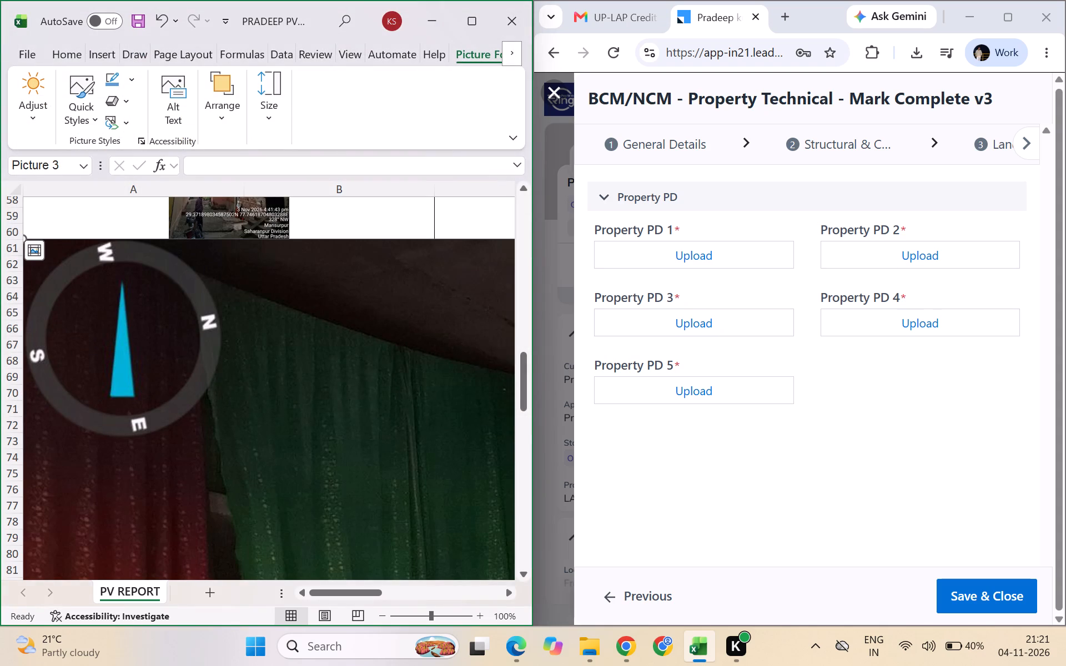
pyautogui.hotkey('ctrl', 'z')
# Export the column C photo of the brick house's courtyard as a JPEG to the Desktop and return it to its cell.
pyautogui.scroll(-2, 275, 511)
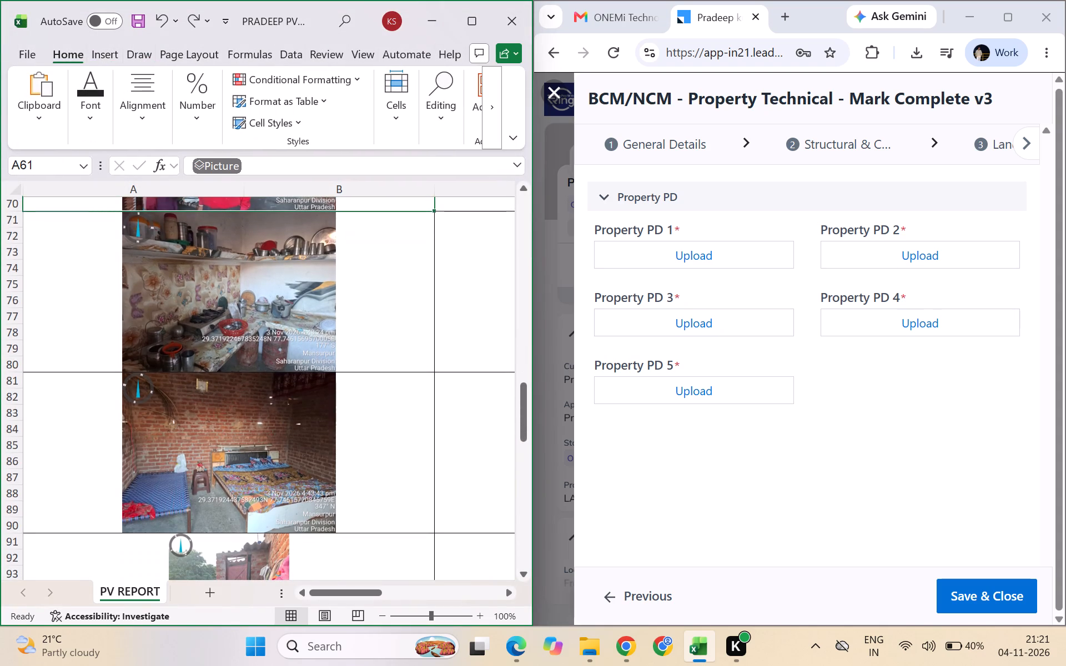
pyautogui.hscroll(-4, 301, 351)
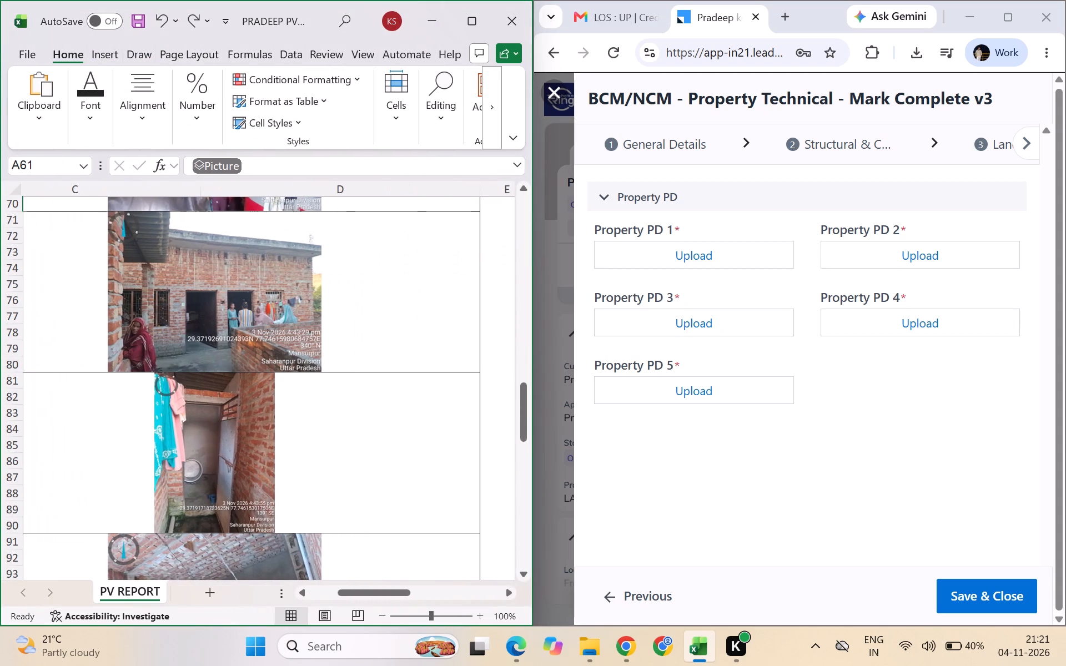
pyautogui.click(231, 314)
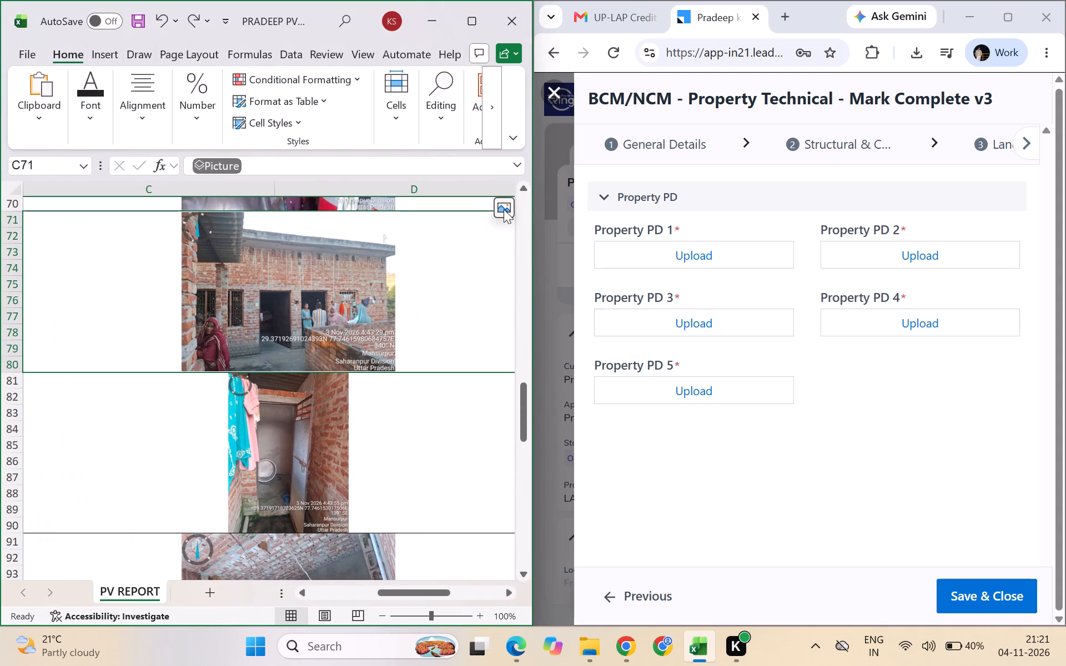
pyautogui.click(504, 209)
pyautogui.rightClick(388, 363)
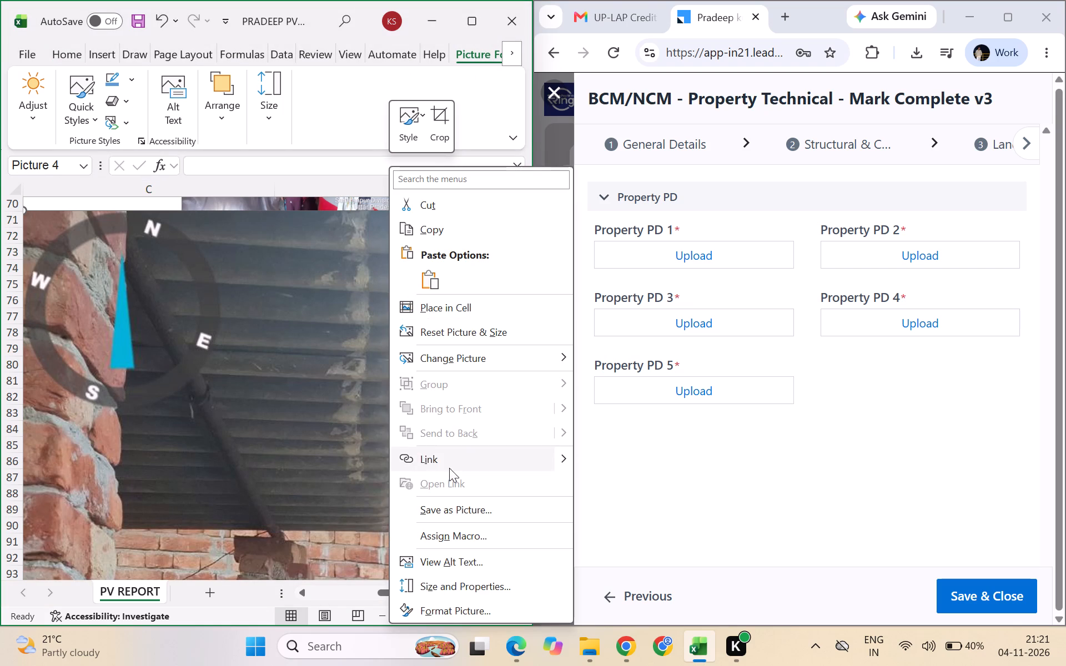
pyautogui.click(454, 509)
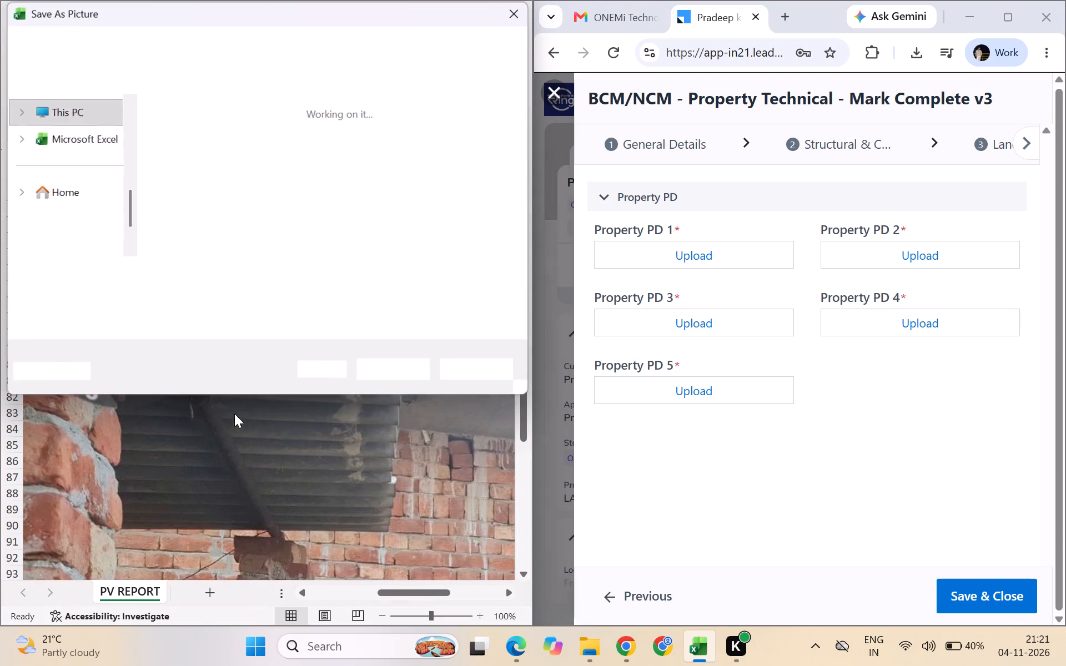
pyautogui.scroll(1, 83, 165)
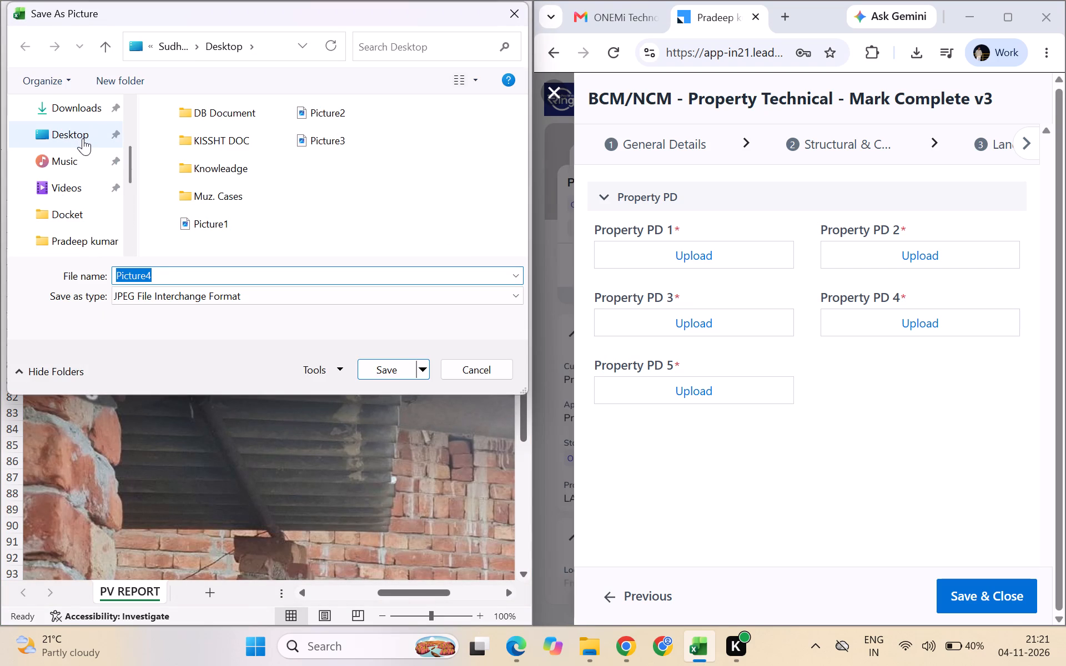
pyautogui.click(83, 138)
pyautogui.click(394, 367)
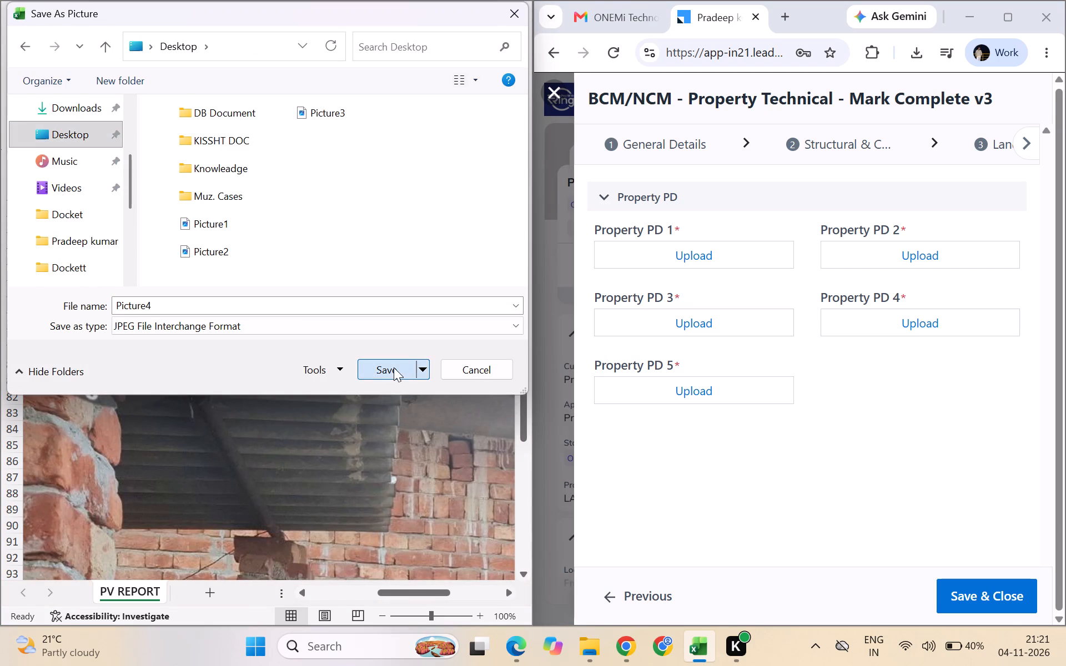
pyautogui.scroll(-1, 357, 461)
pyautogui.hotkey('ctrl', 'z')
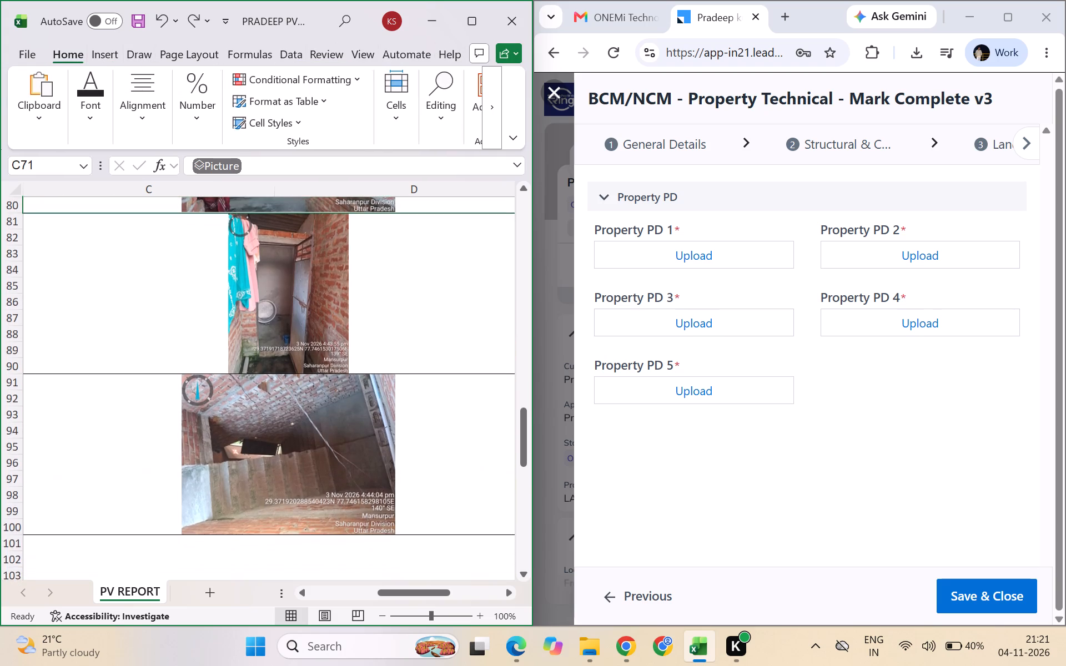
# Export the photo of the brick-walled room with two beds as JPEG Picture5 to the Desktop and return it to its cell.
pyautogui.scroll(-3, 276, 486)
pyautogui.scroll(2, 276, 486)
pyautogui.hscroll(2, 276, 486)
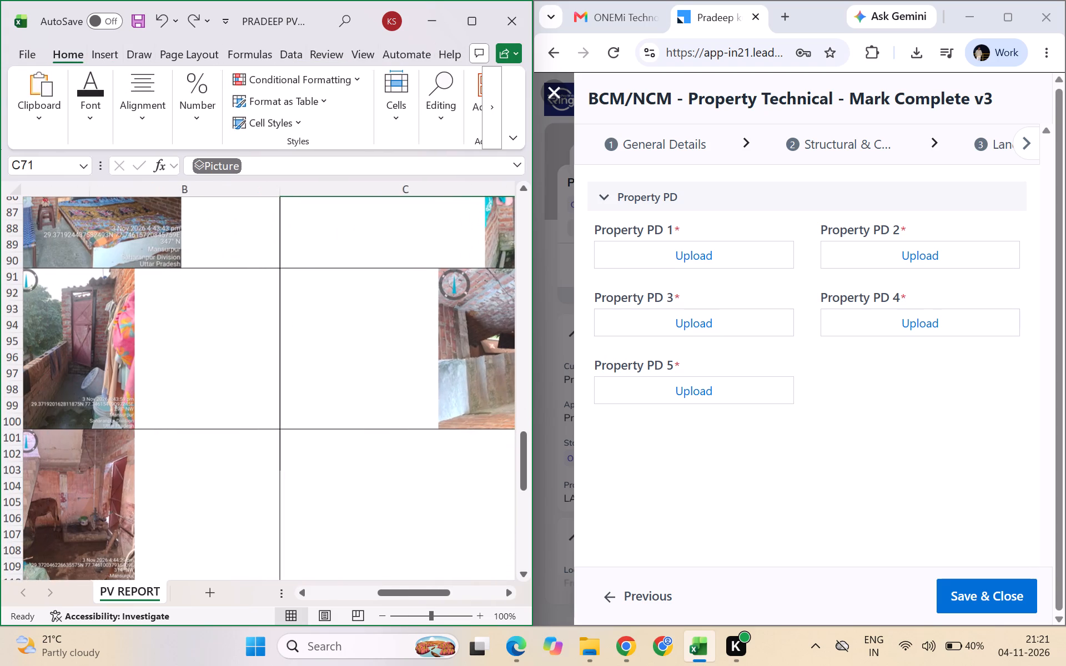
pyautogui.hscroll(1, 276, 486)
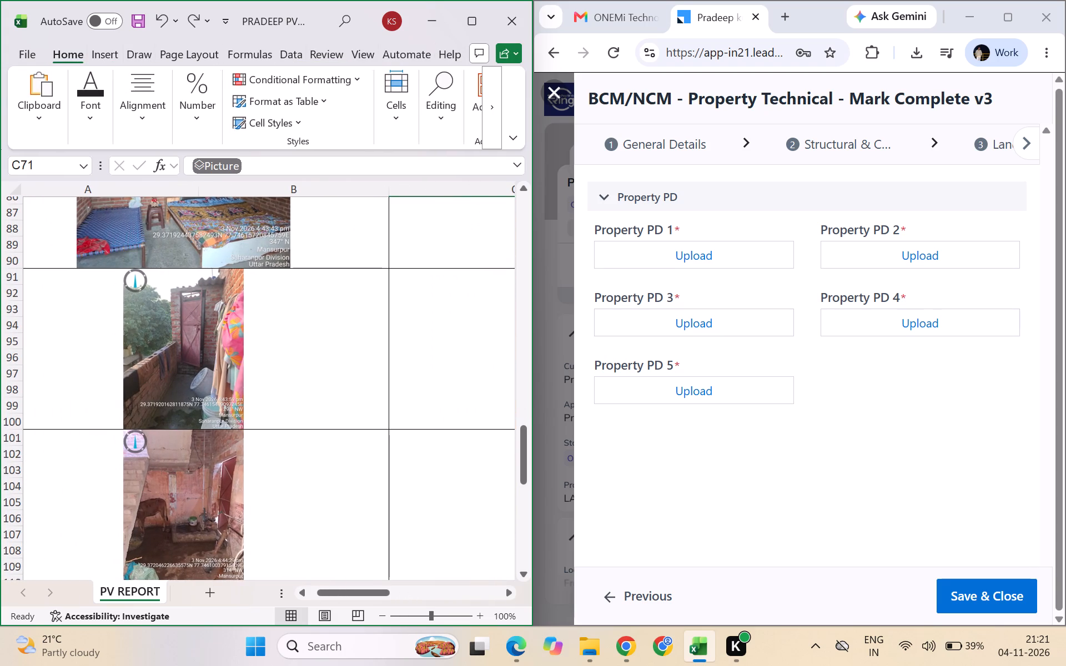
pyautogui.scroll(1, 178, 512)
pyautogui.scroll(1, 195, 365)
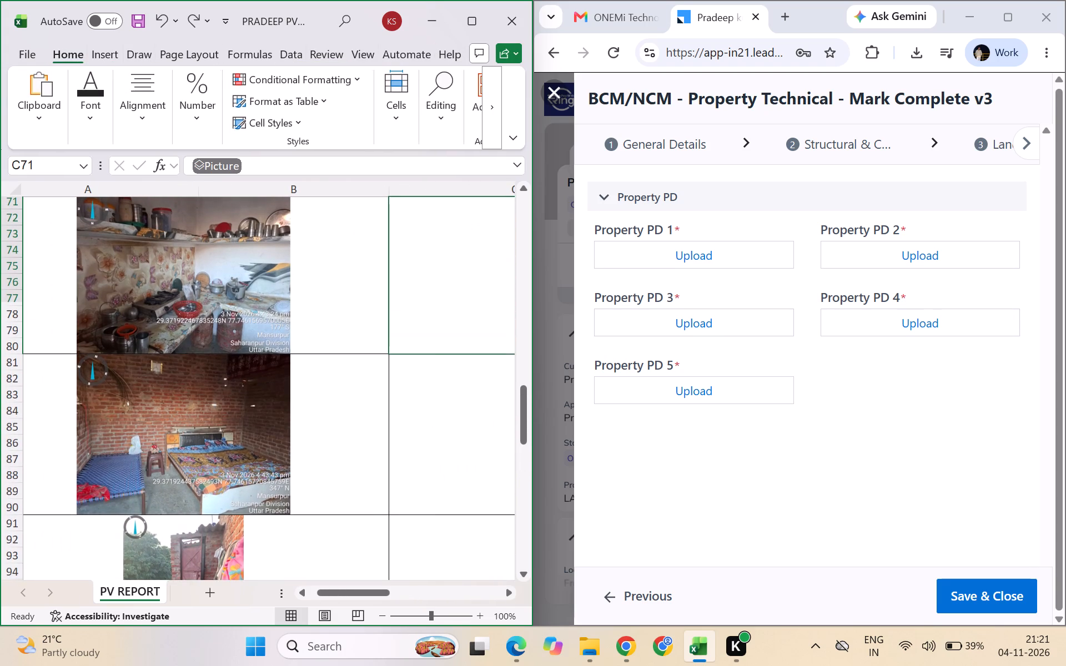
pyautogui.click(210, 426)
pyautogui.click(446, 337)
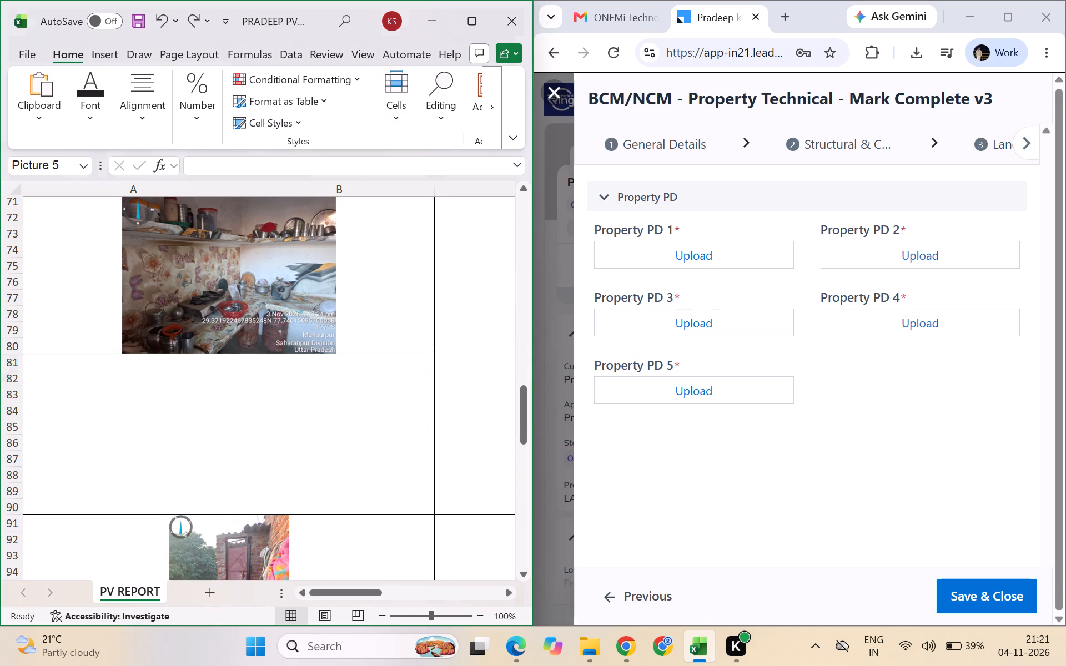
pyautogui.rightClick(361, 521)
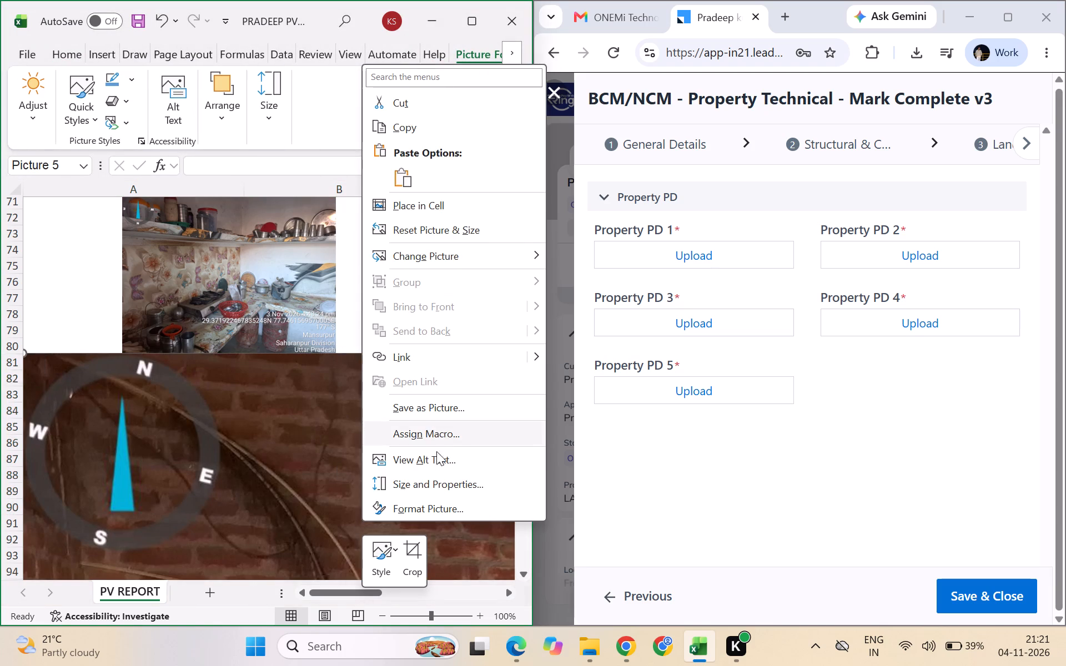
pyautogui.click(466, 407)
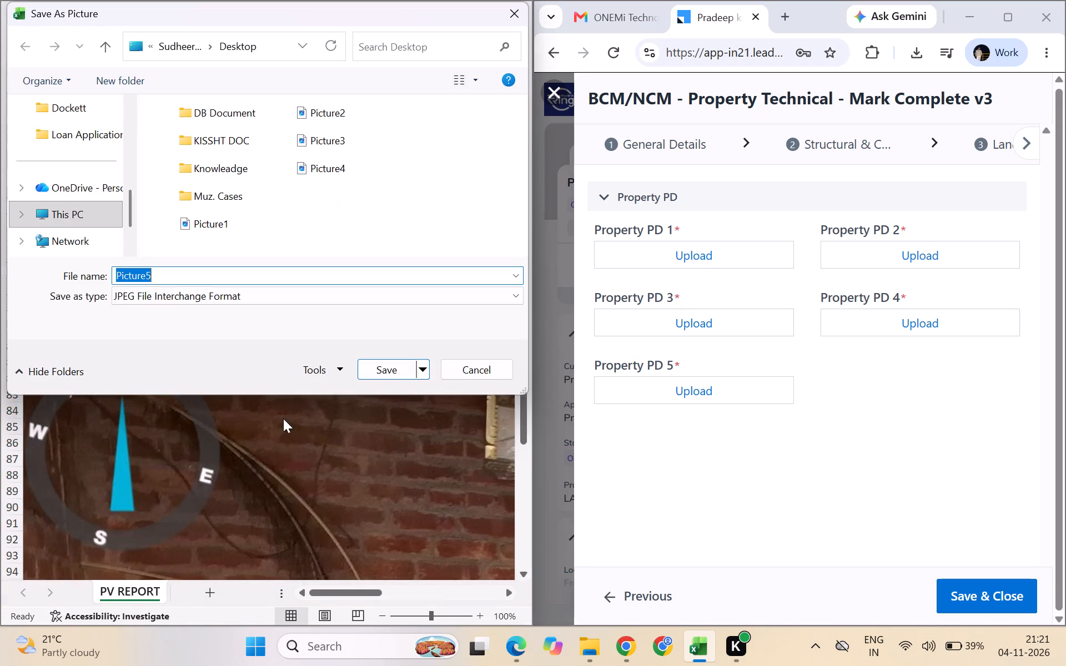
pyautogui.scroll(1, 82, 173)
pyautogui.doubleClick(77, 216)
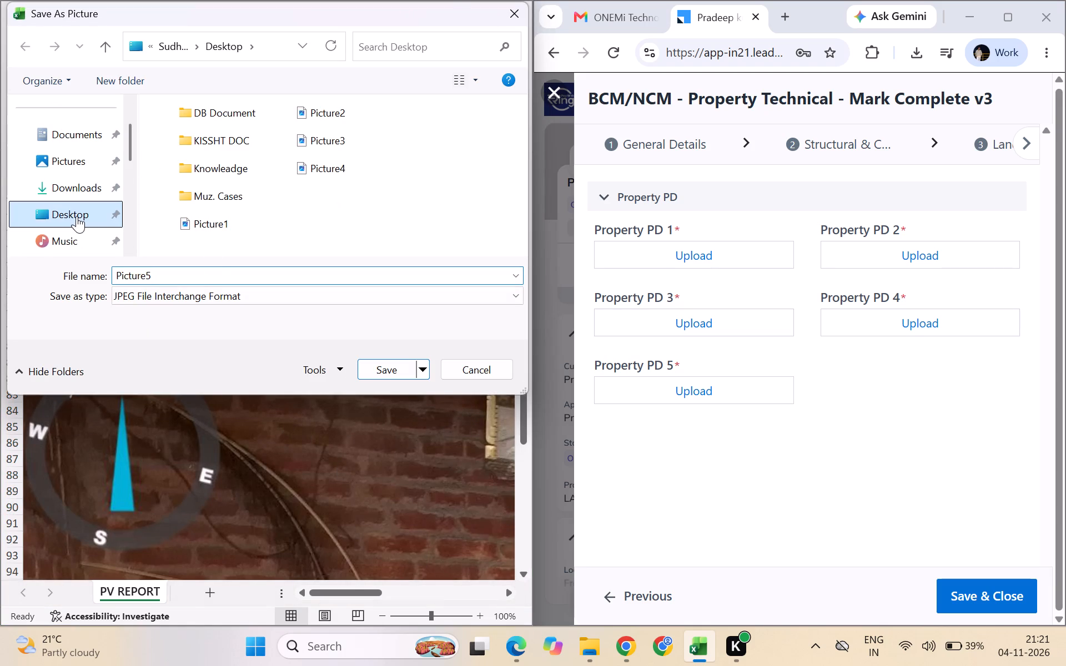
pyautogui.click(409, 367)
pyautogui.hotkey('ctrl', 'z')
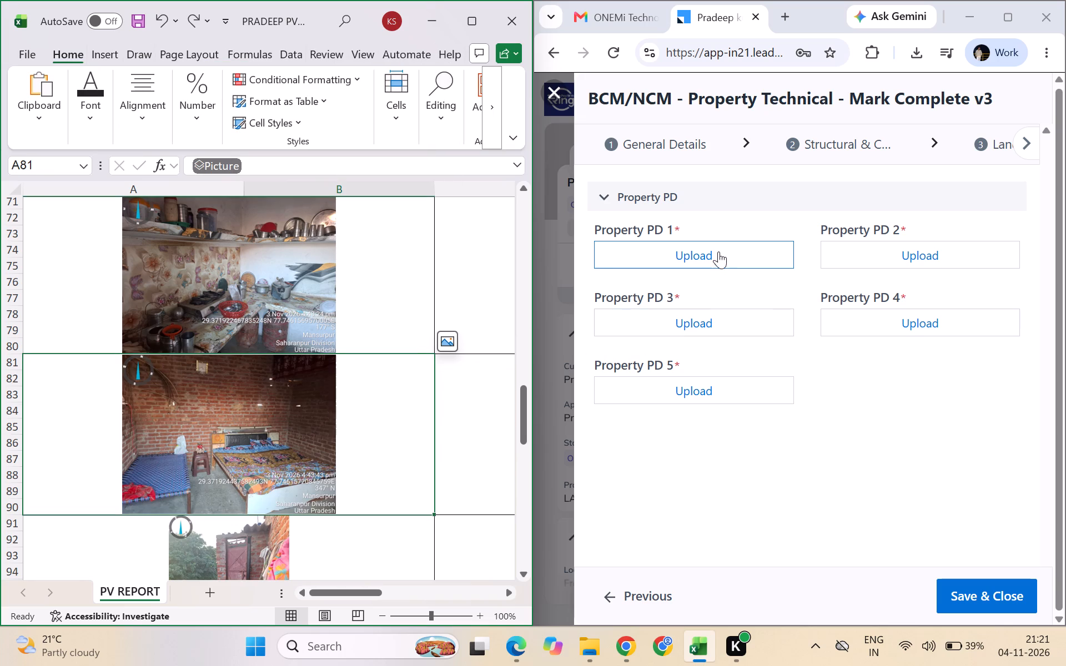
# Upload Picture1 and Picture2 from the Desktop to the Property PD 1 and Property PD 2 fields respectively.
pyautogui.click(718, 251)
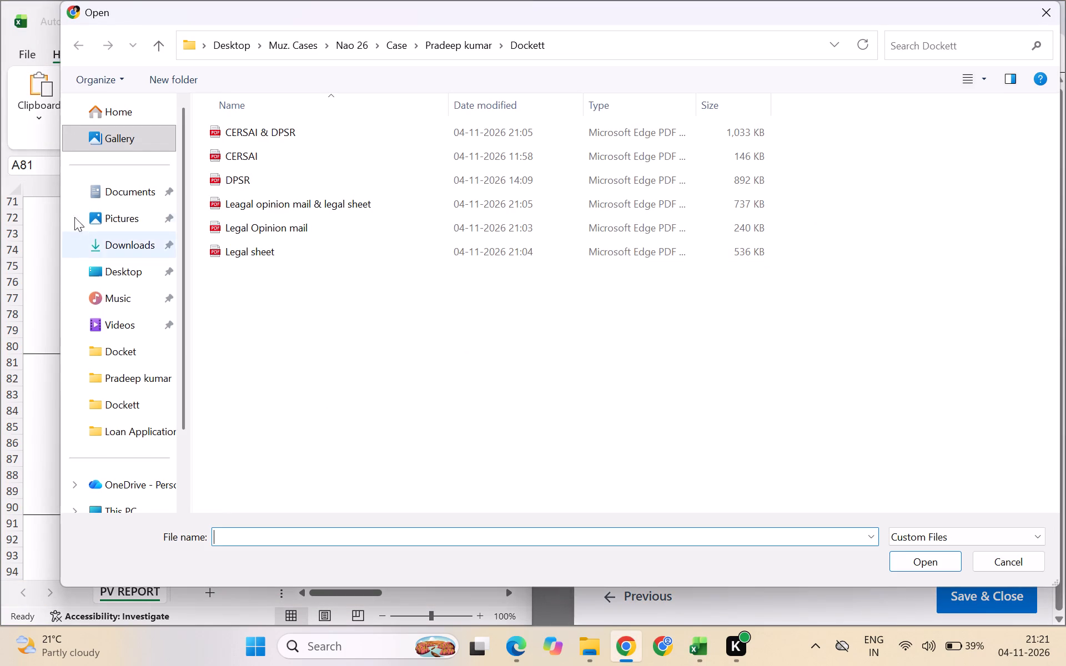
pyautogui.doubleClick(134, 266)
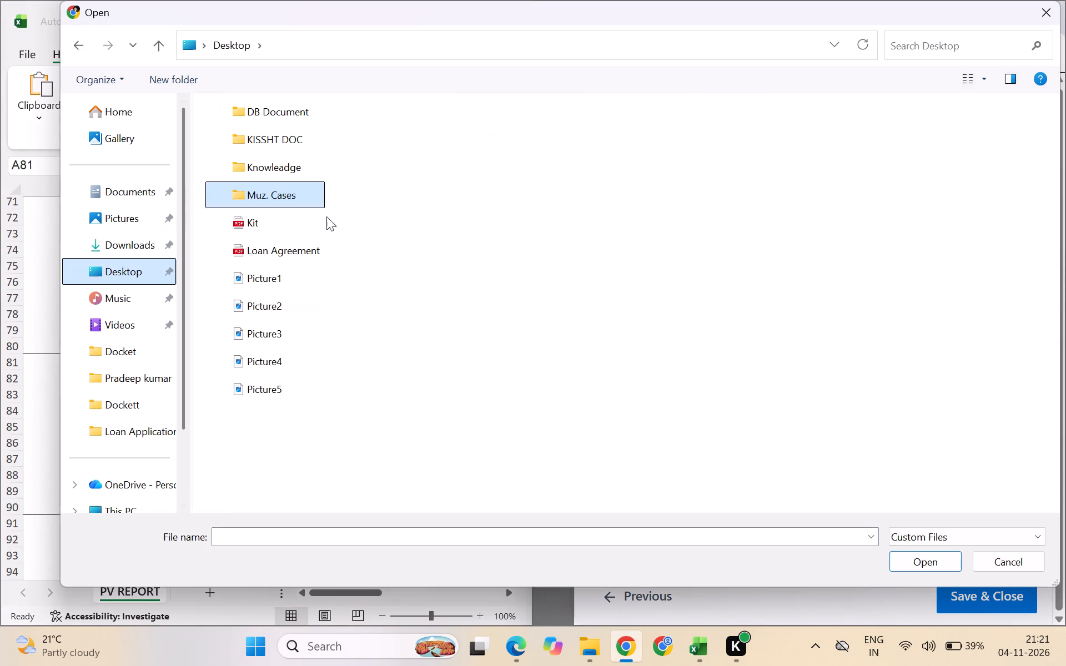
pyautogui.click(275, 289)
pyautogui.click(927, 557)
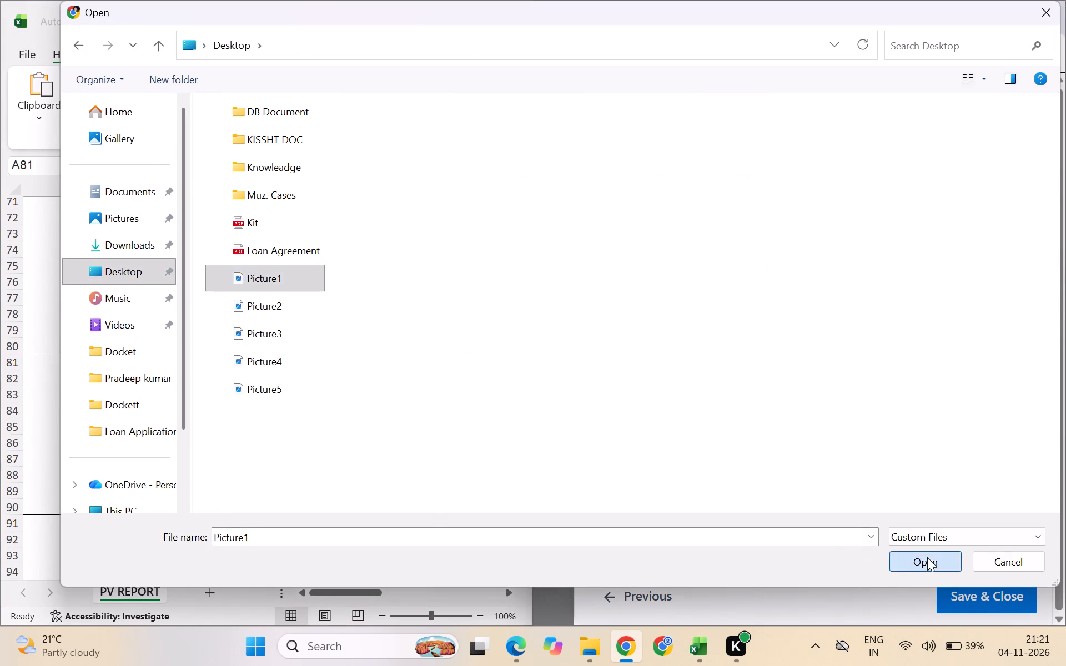
pyautogui.click(917, 261)
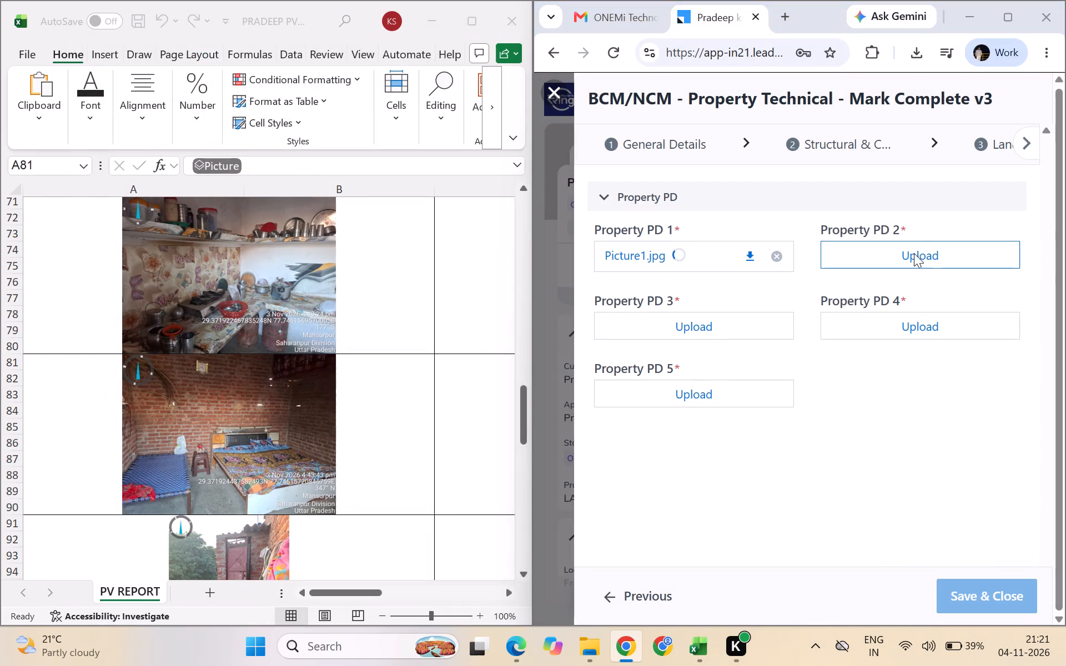
pyautogui.click(260, 319)
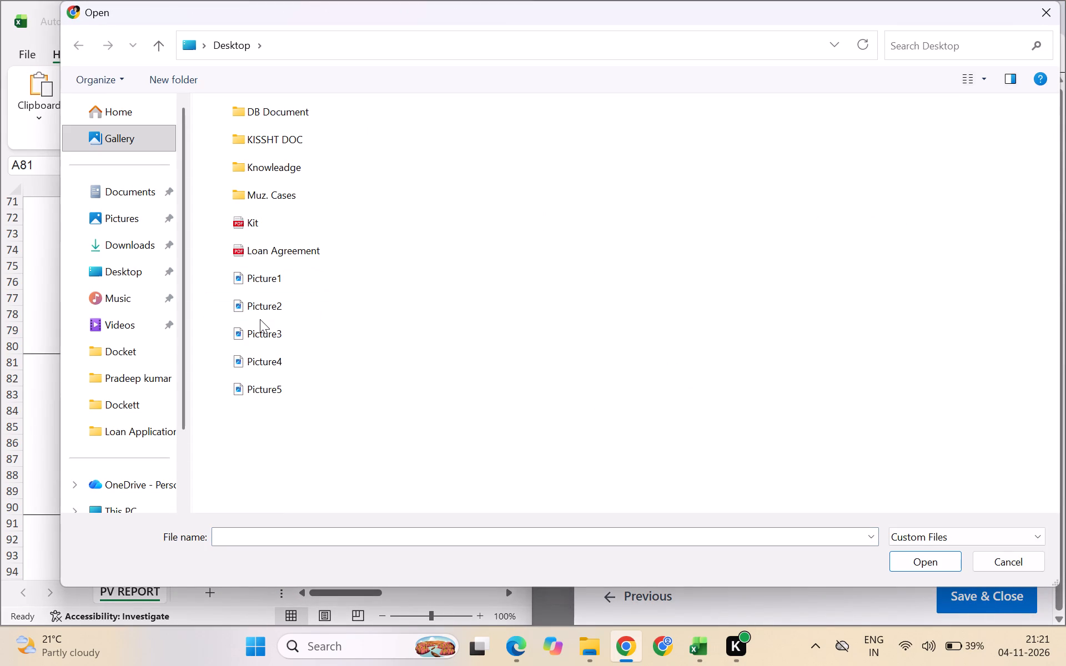
pyautogui.click(271, 309)
pyautogui.click(928, 557)
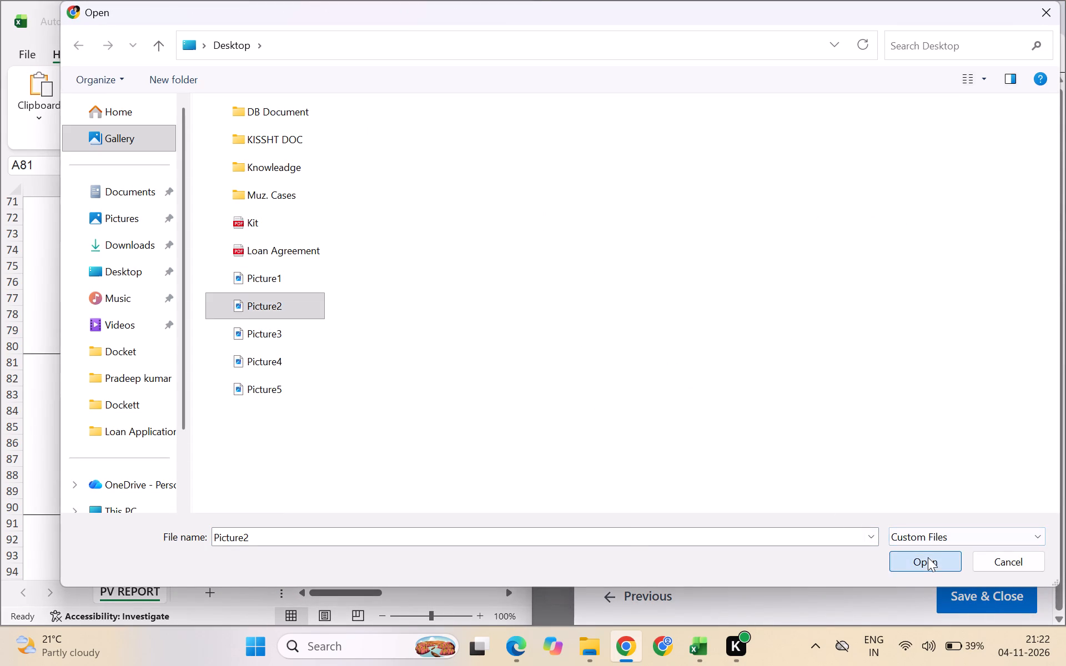
# Upload Picture3, Picture4 and Picture5 from the Desktop to Property PD 3, Property PD 4 and Property PD 5 respectively.
pyautogui.click(728, 320)
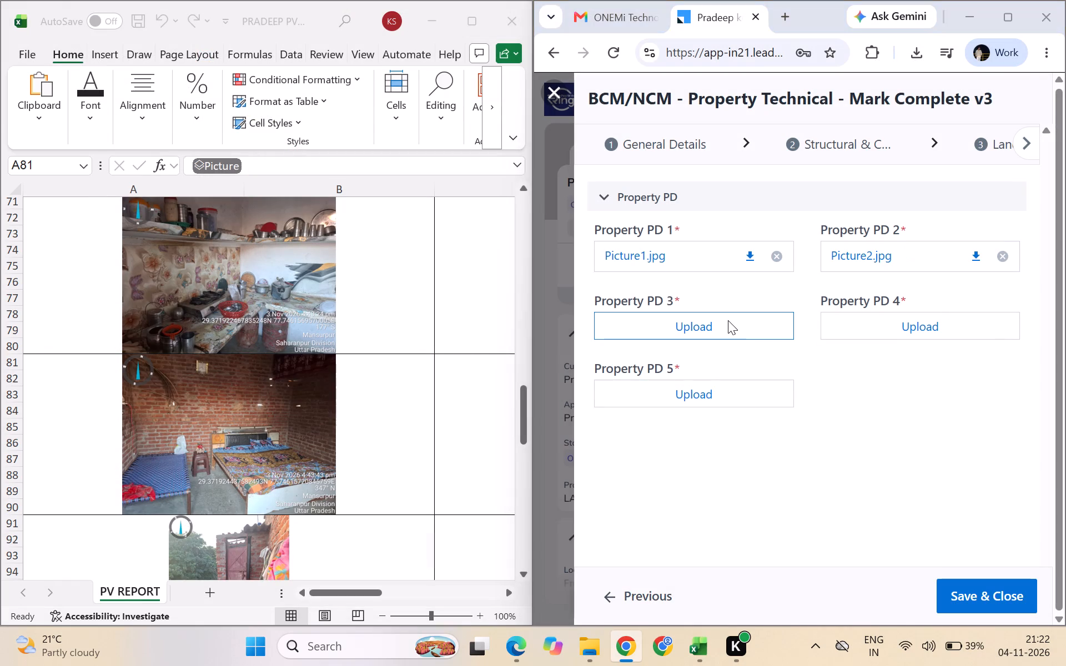
pyautogui.click(278, 329)
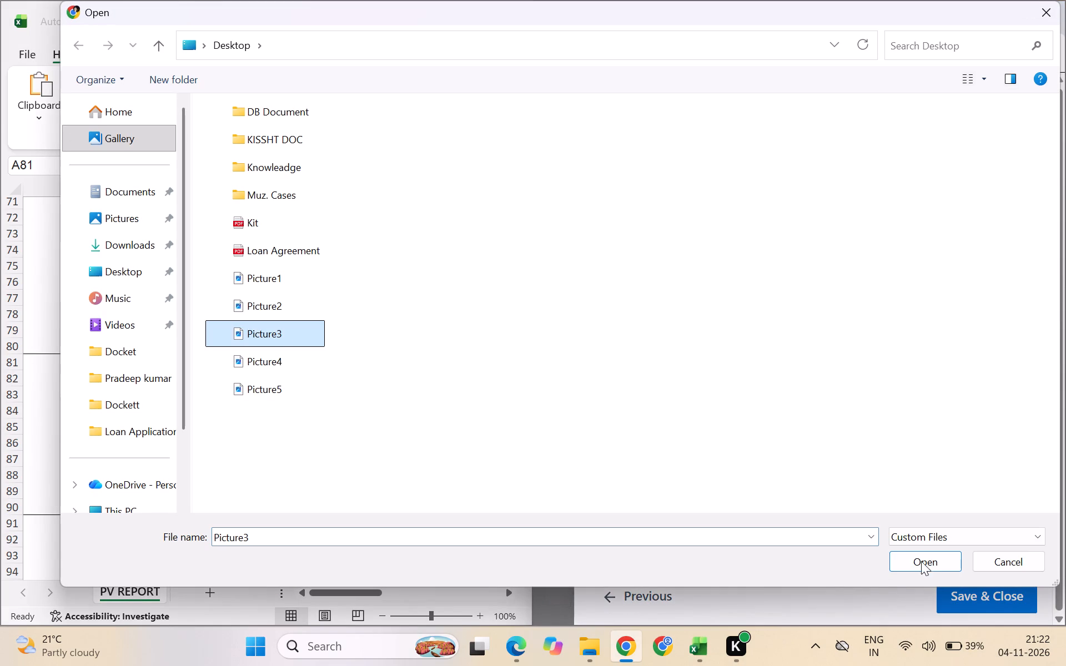
pyautogui.click(925, 558)
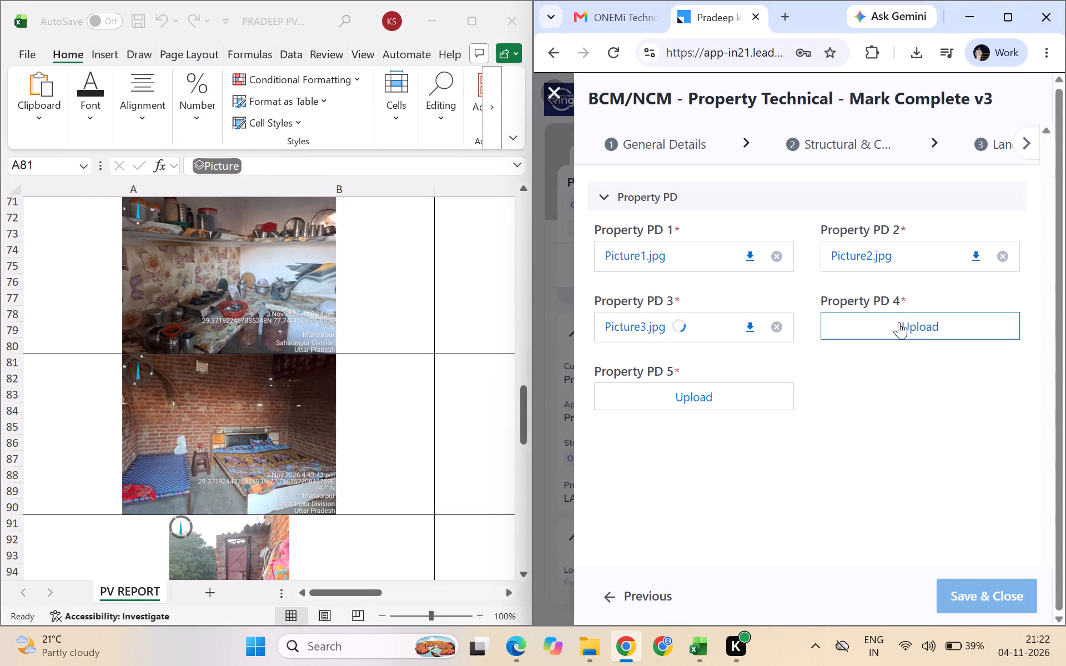
pyautogui.click(899, 322)
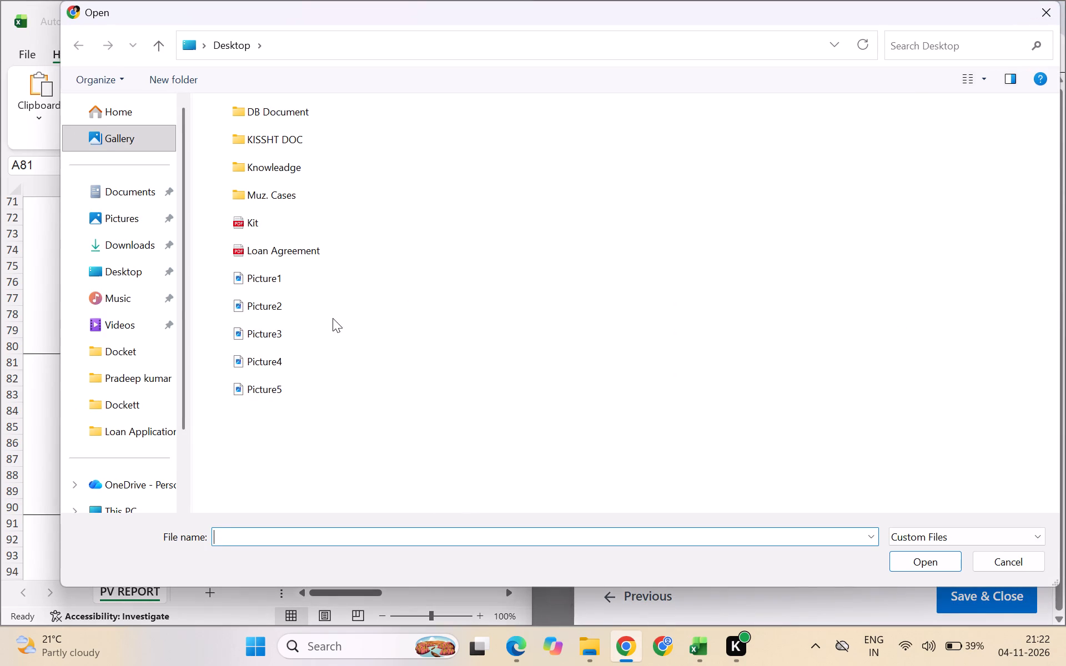
pyautogui.click(264, 362)
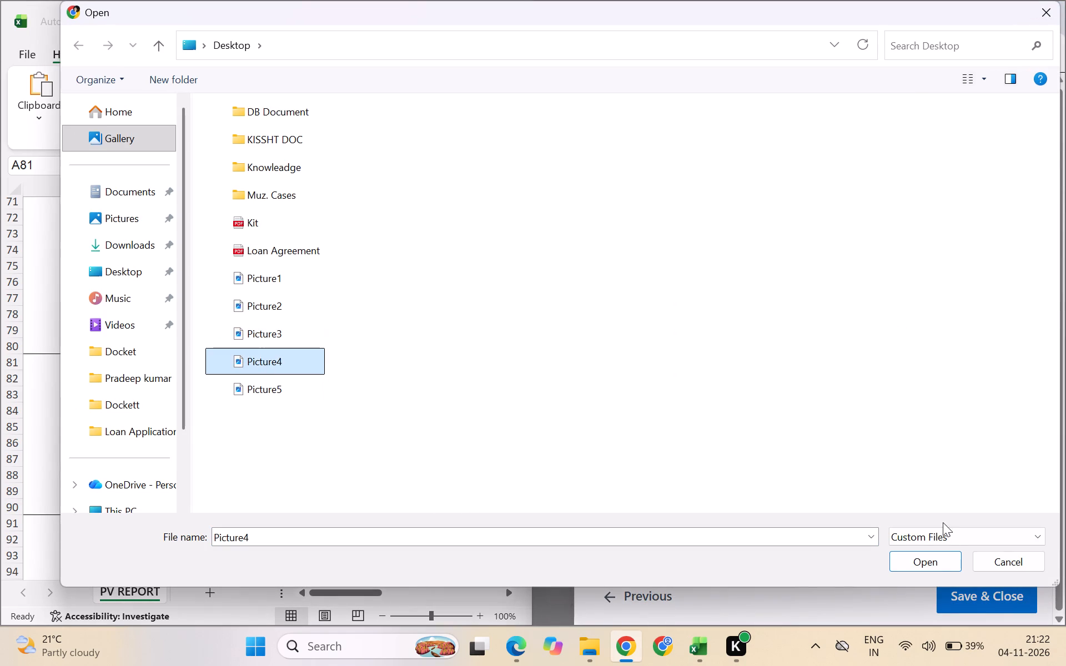
pyautogui.click(931, 558)
pyautogui.click(733, 396)
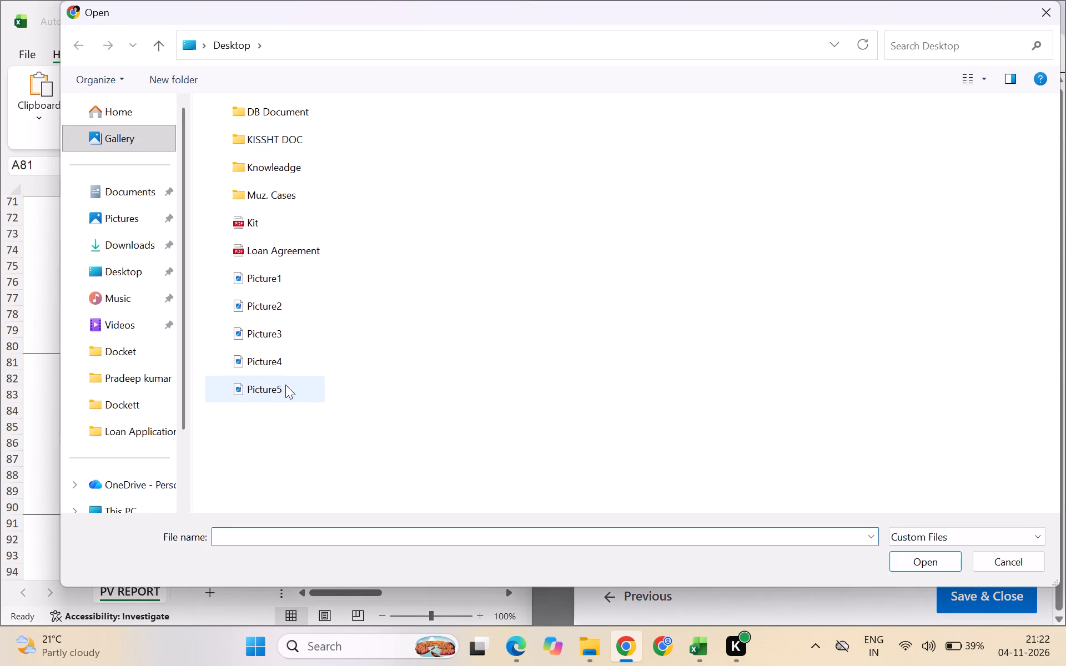
pyautogui.click(285, 385)
pyautogui.click(926, 556)
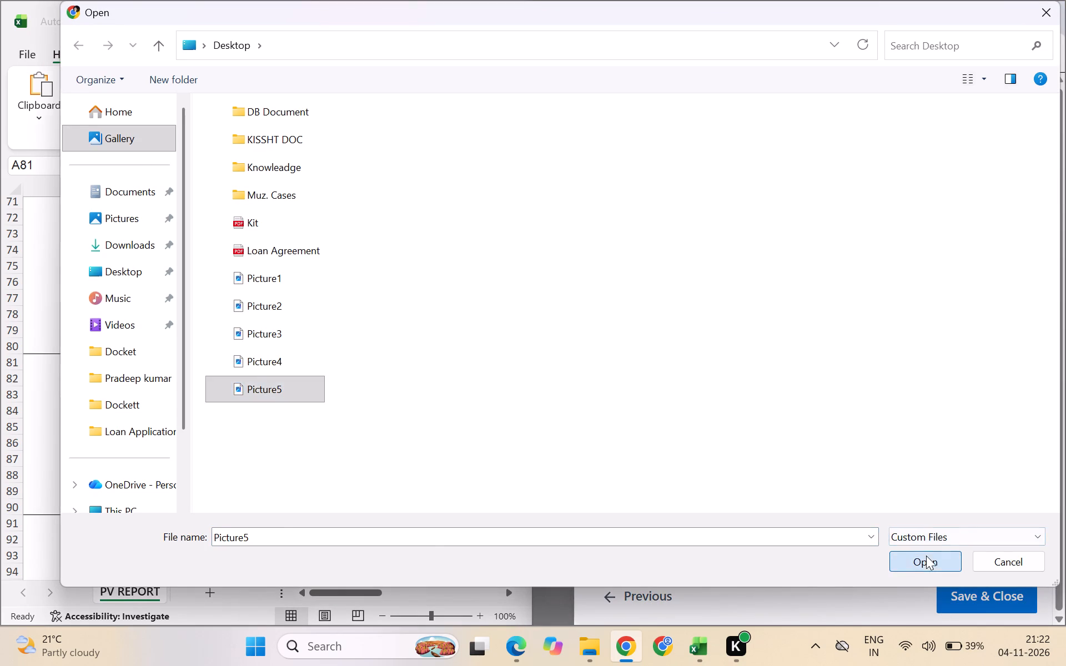
# Save and close the completed Property Technical form.
pyautogui.scroll(-2, 799, 462)
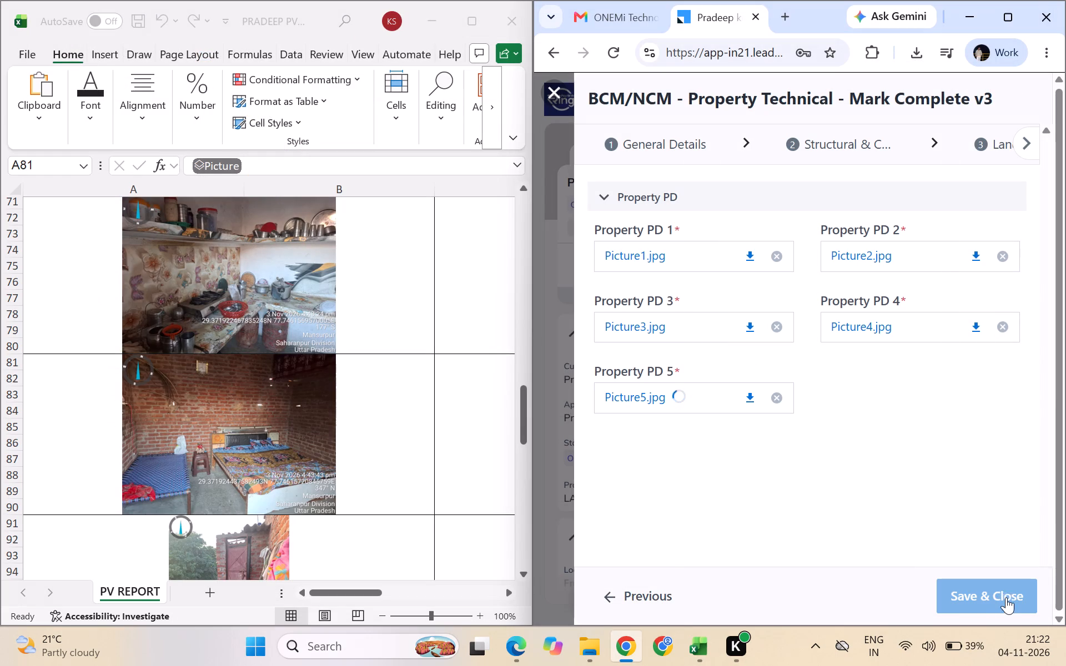
pyautogui.click(1006, 597)
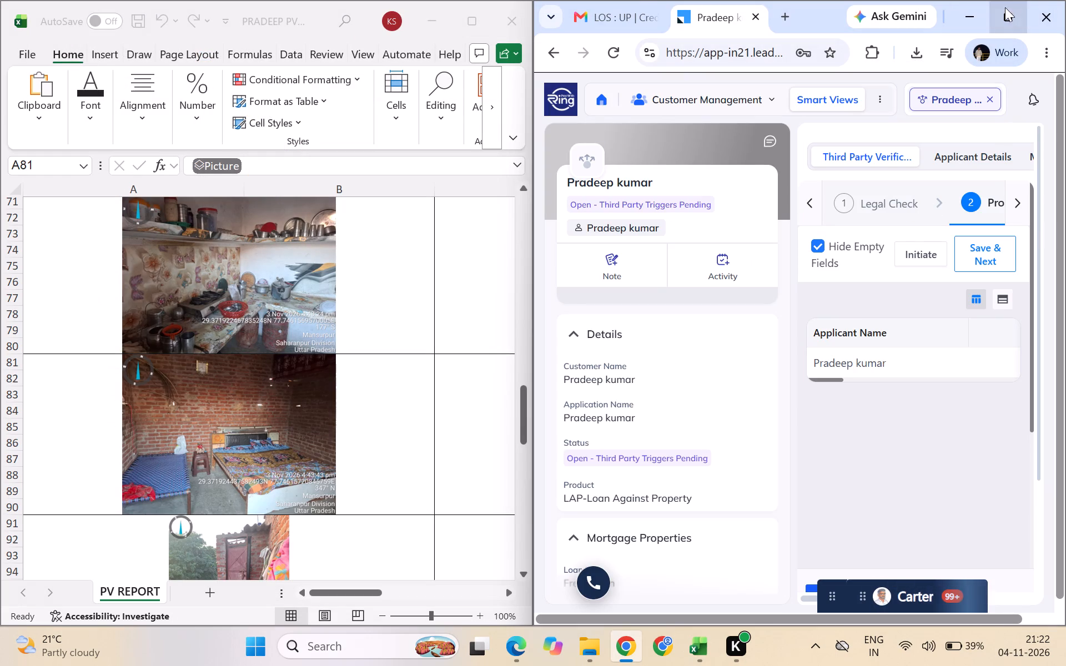
# Maximize the browser window, save the Property Technical verification stage and advance to Field Investigation.
pyautogui.click(1009, 17)
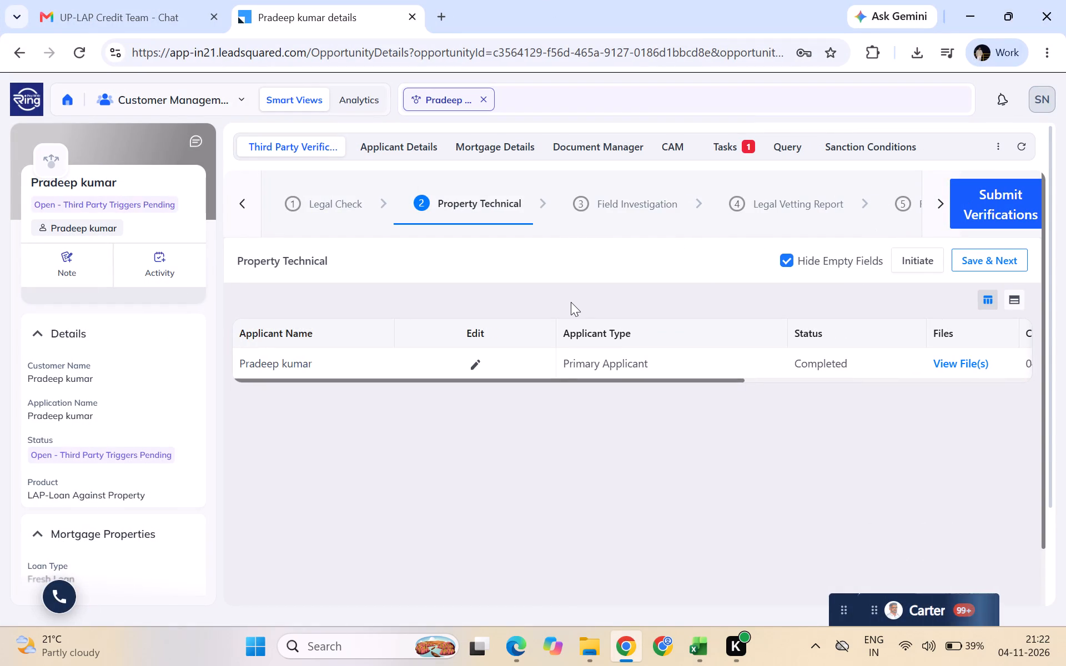
pyautogui.scroll(1, 571, 302)
pyautogui.hscroll(3, 459, 349)
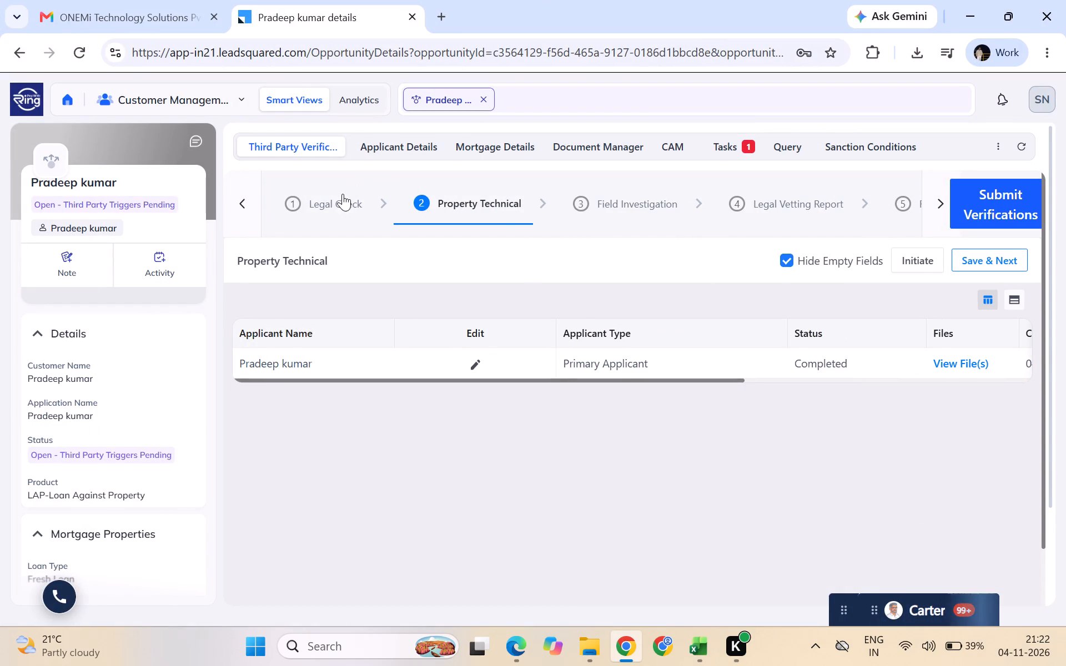
pyautogui.click(985, 264)
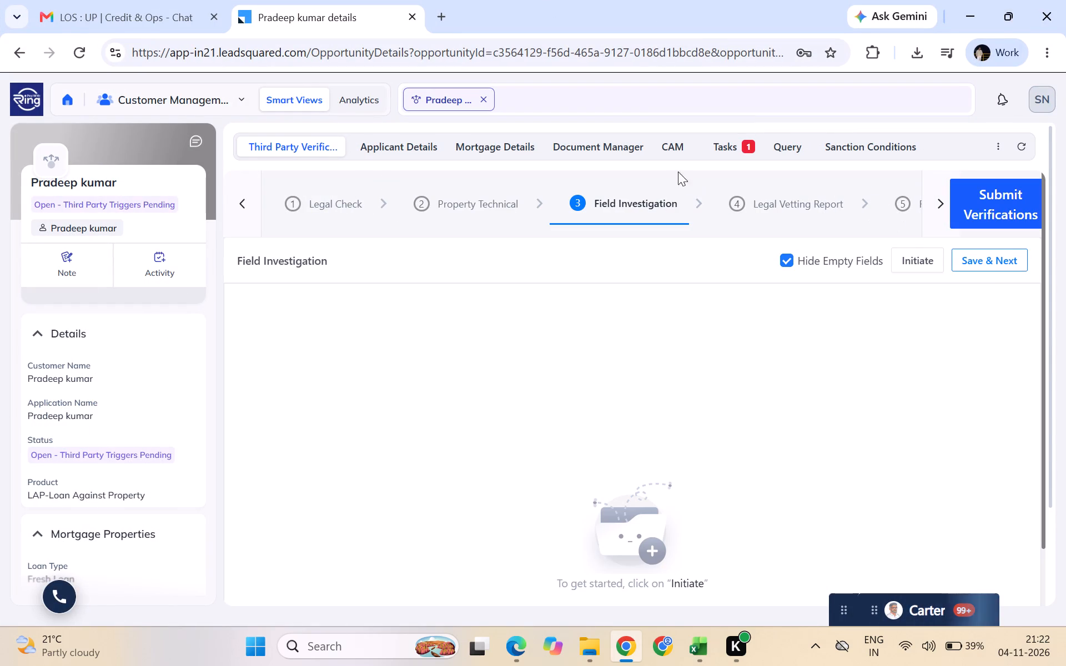
# Look over the Legal Vetting Report and Property Technical stages and open the Legal Check stage.
pyautogui.click(786, 203)
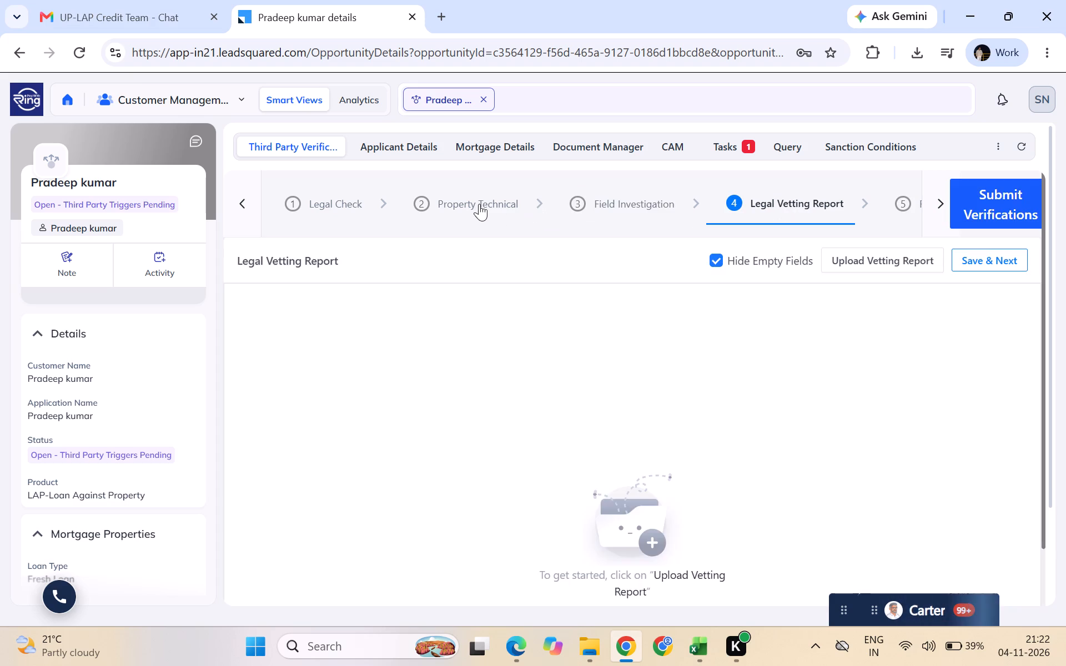
pyautogui.click(479, 204)
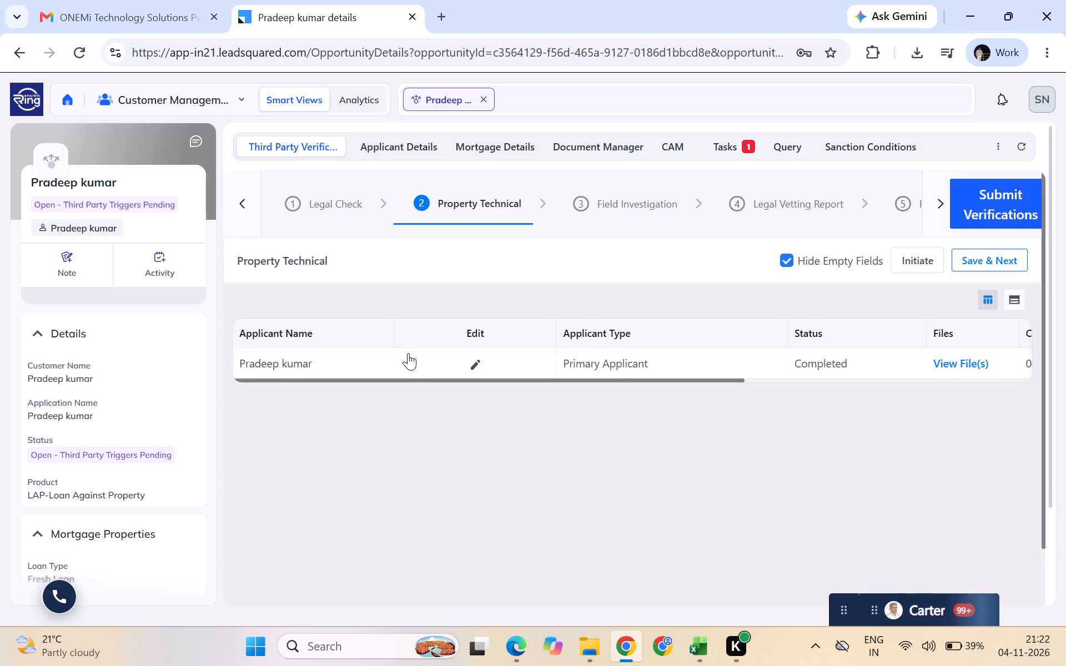
pyautogui.click(343, 198)
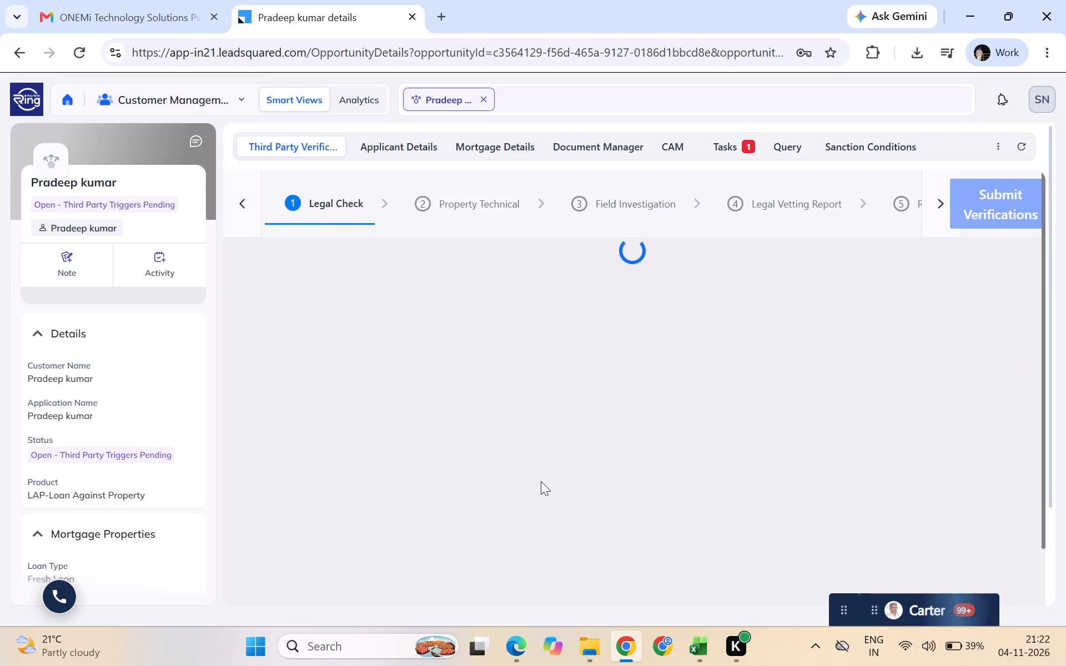